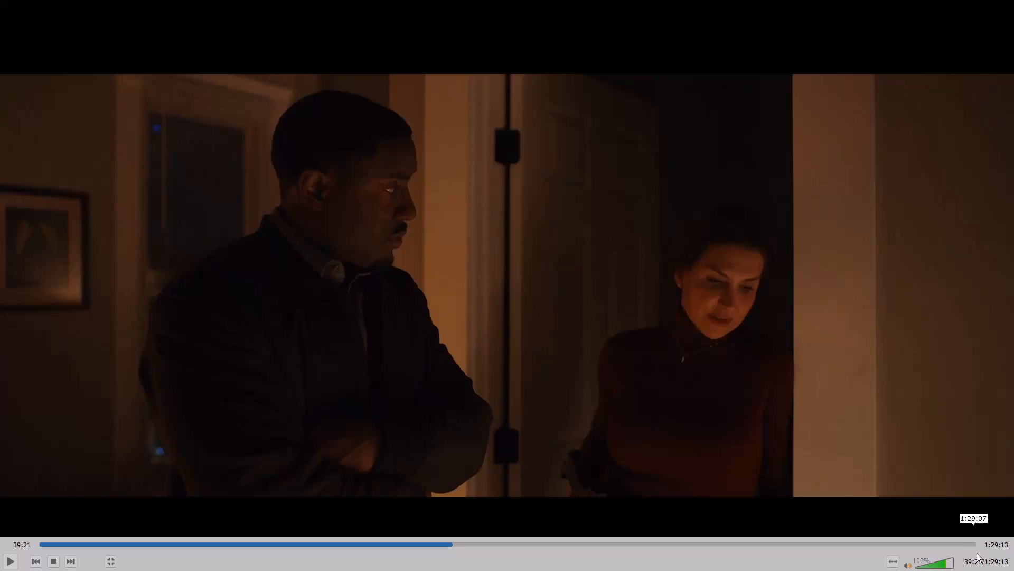
Exit the video's full-screen view and open WhatsApp.
double_click(875, 487)
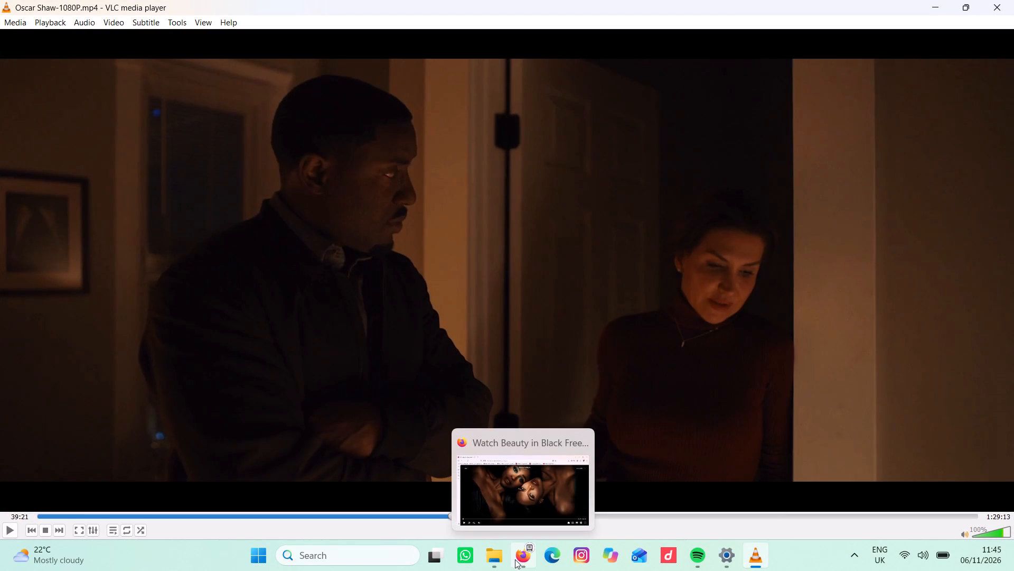
left_click(464, 559)
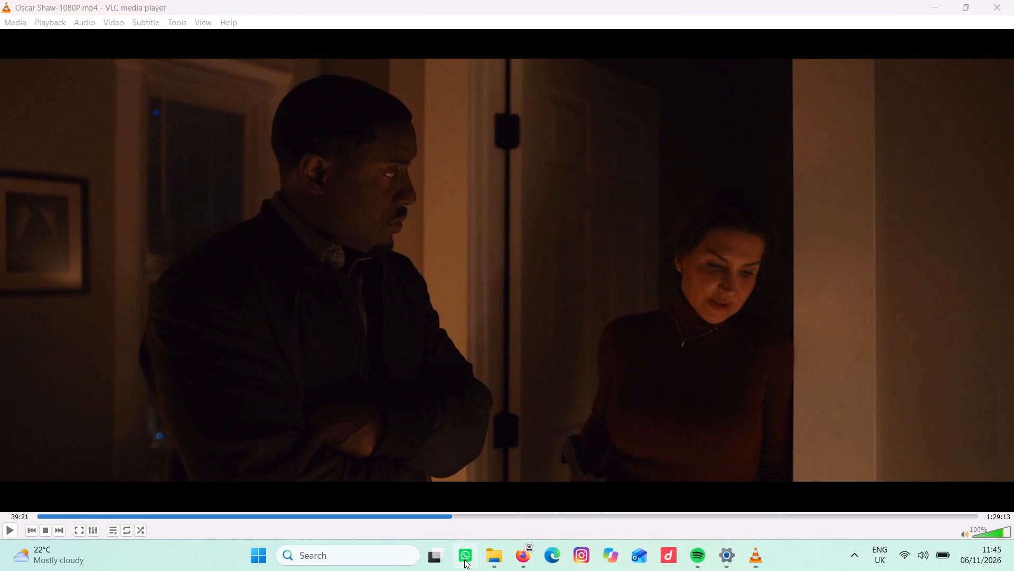
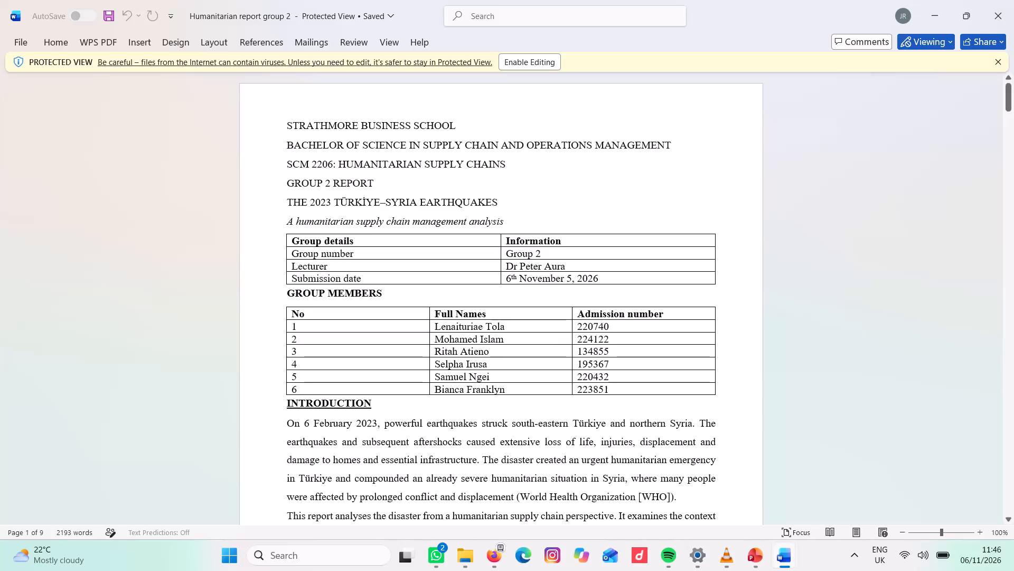
Look through the first page of the Humanitarian report group 2 document in Word, from the group details to the introduction.
scroll(602, 270, "down", 1)
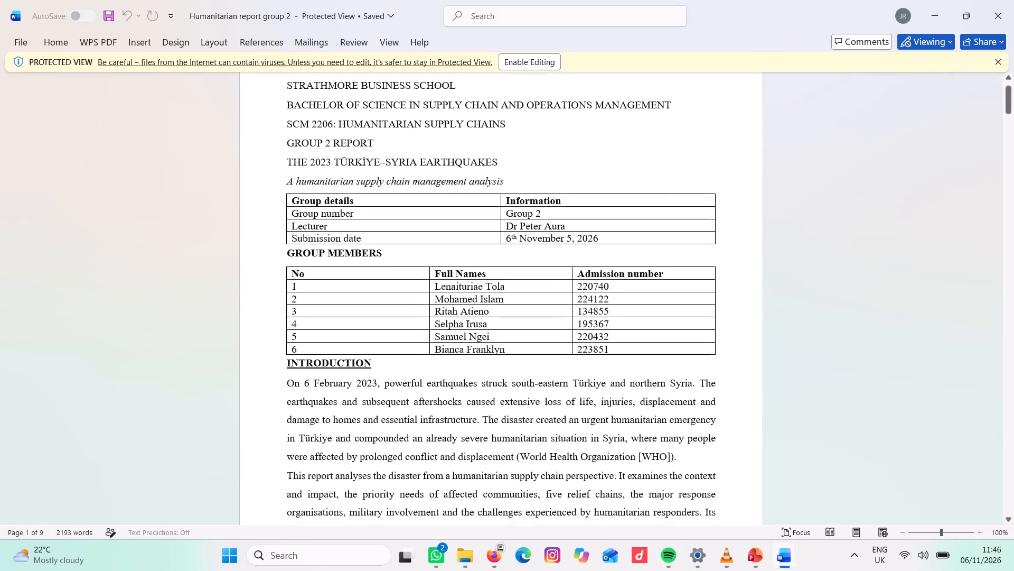
scroll(602, 270, "down", 1)
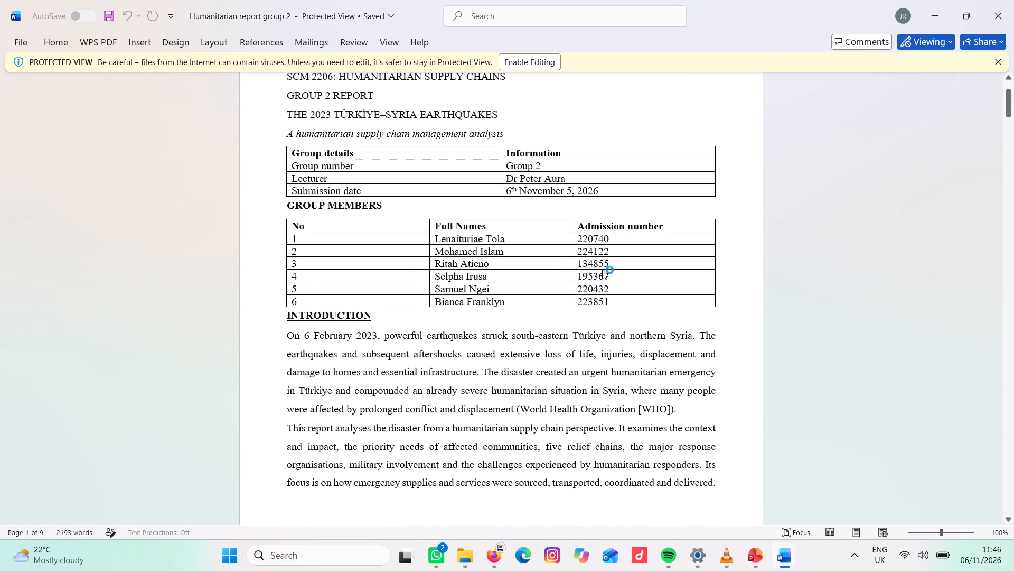
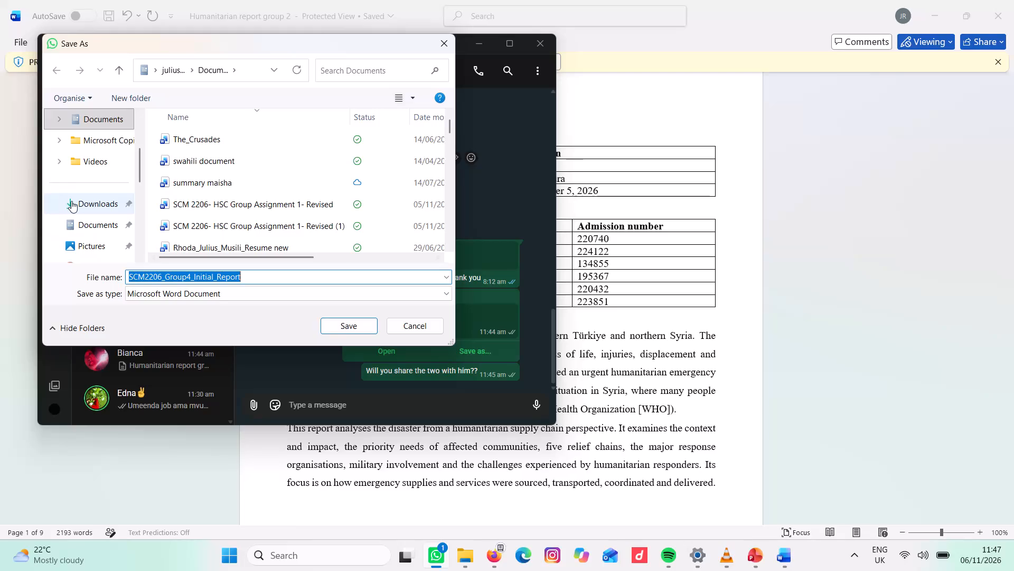
Choose the Documents folder as the save location for the SCM2206_Group4_Initial_Report Word document.
left_click(79, 217)
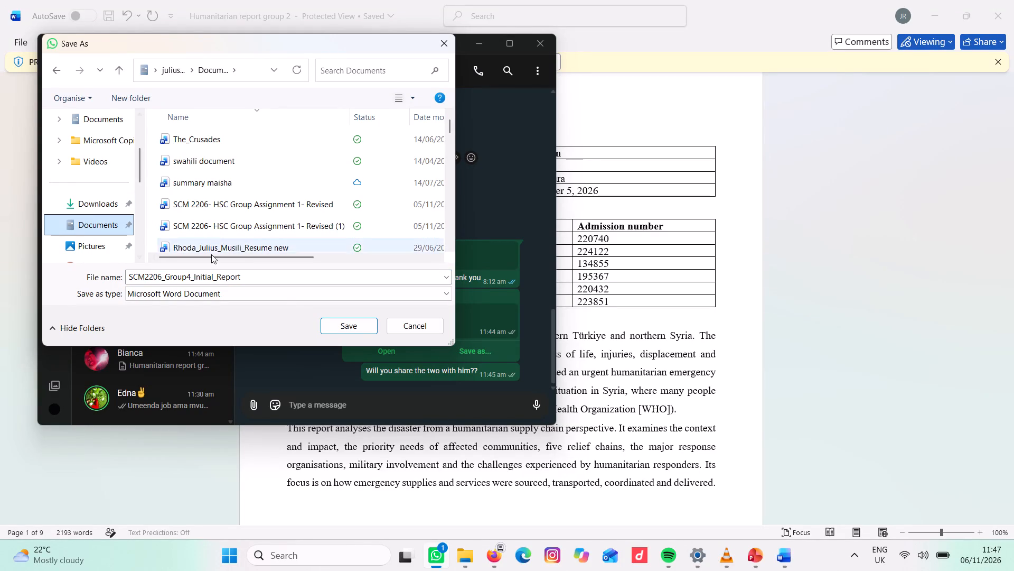
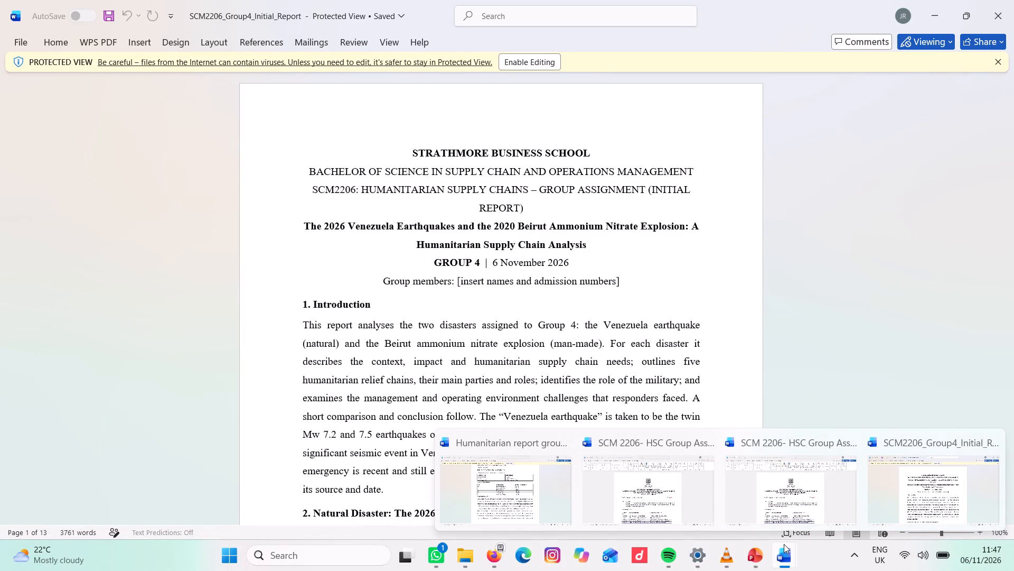
Switch to the SCM2206_Group4_Initial_Report document in Word.
left_click(949, 487)
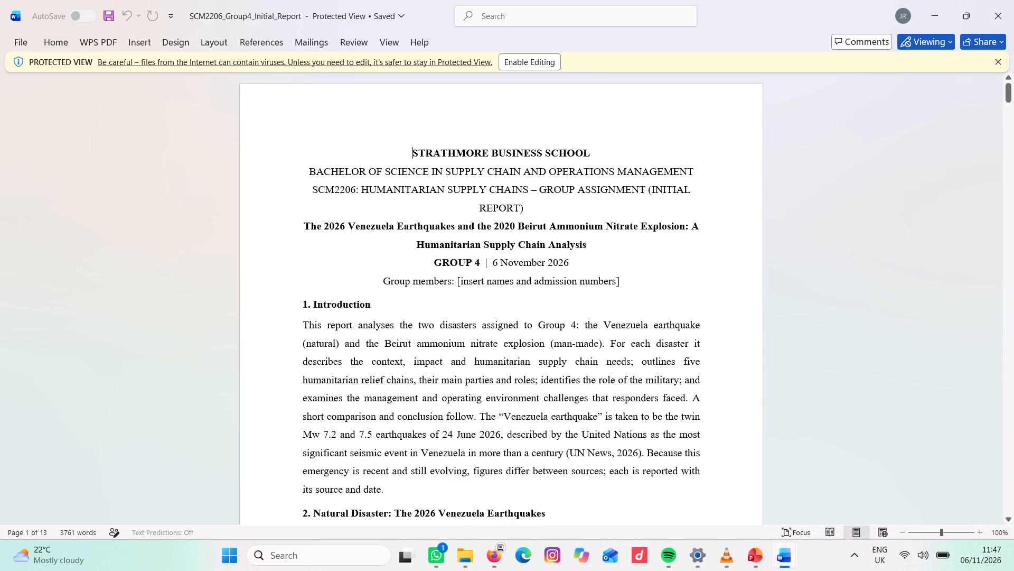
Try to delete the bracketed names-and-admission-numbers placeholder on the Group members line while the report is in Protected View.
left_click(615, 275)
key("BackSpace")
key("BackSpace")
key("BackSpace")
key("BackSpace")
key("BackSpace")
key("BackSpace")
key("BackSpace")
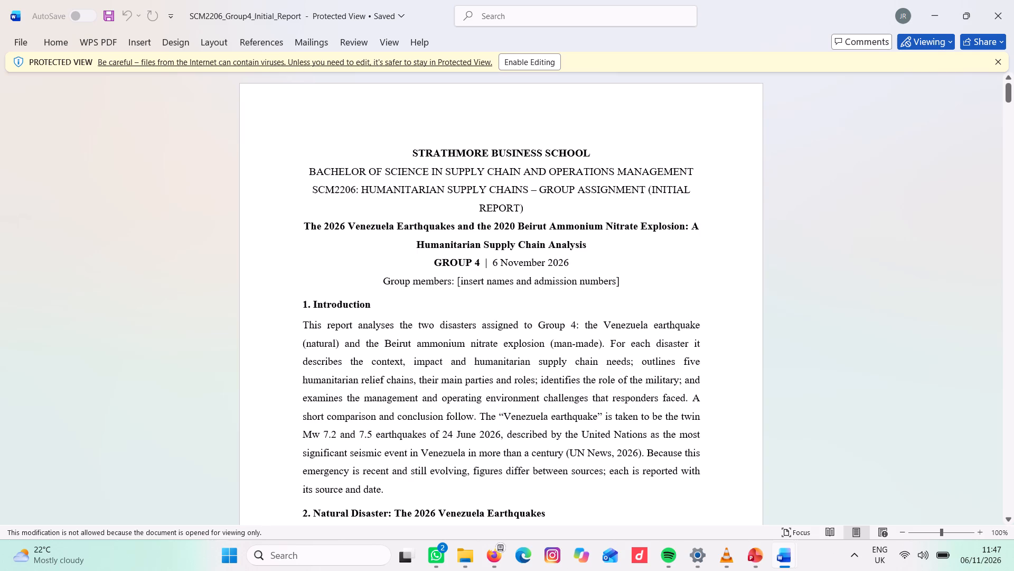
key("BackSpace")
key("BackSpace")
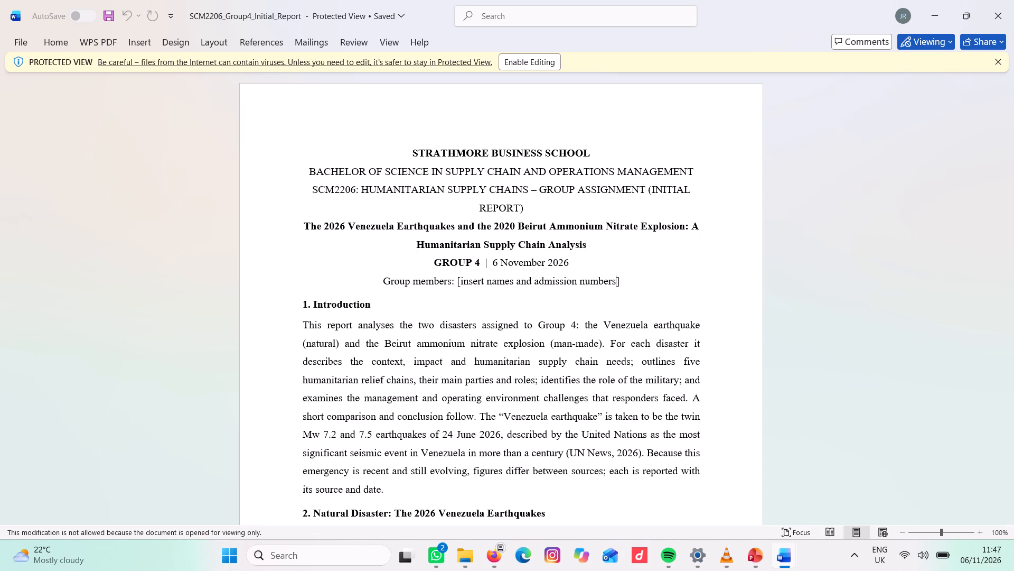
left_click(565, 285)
Enable editing for the SCM2206_Group4_Initial_Report document.
left_click_drag(520, 78, 518, 45)
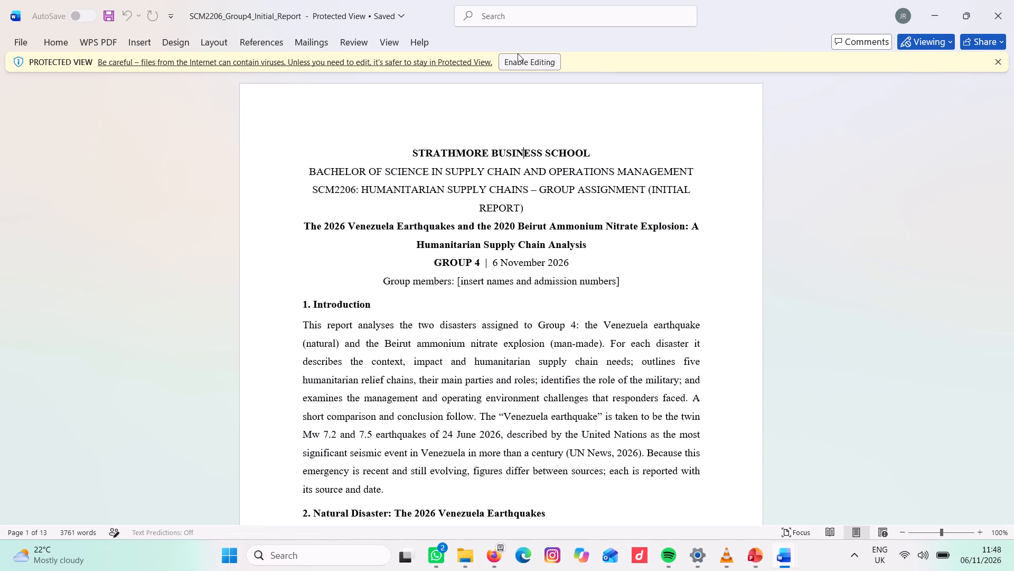
left_click(518, 53)
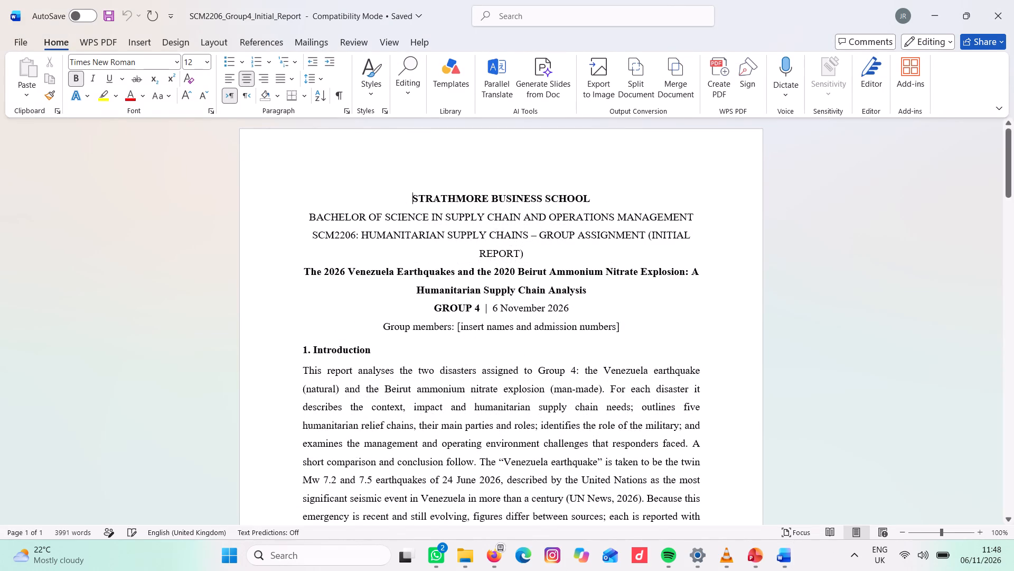
Delete the bracketed placeholder, including both brackets, after "Group members:" on the title page.
left_click(466, 328)
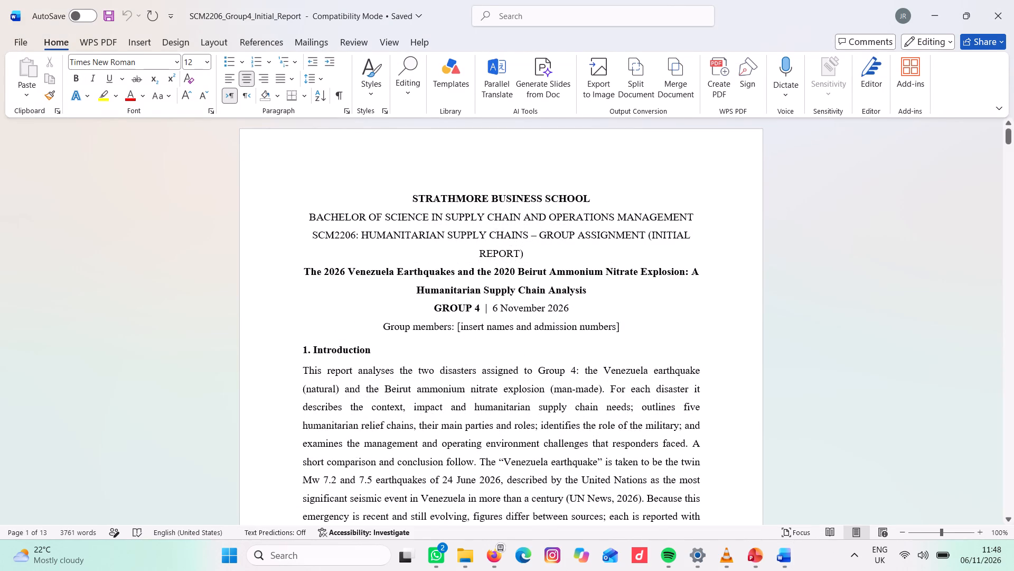
key("BackSpace")
key("Delete")
key("Delete")
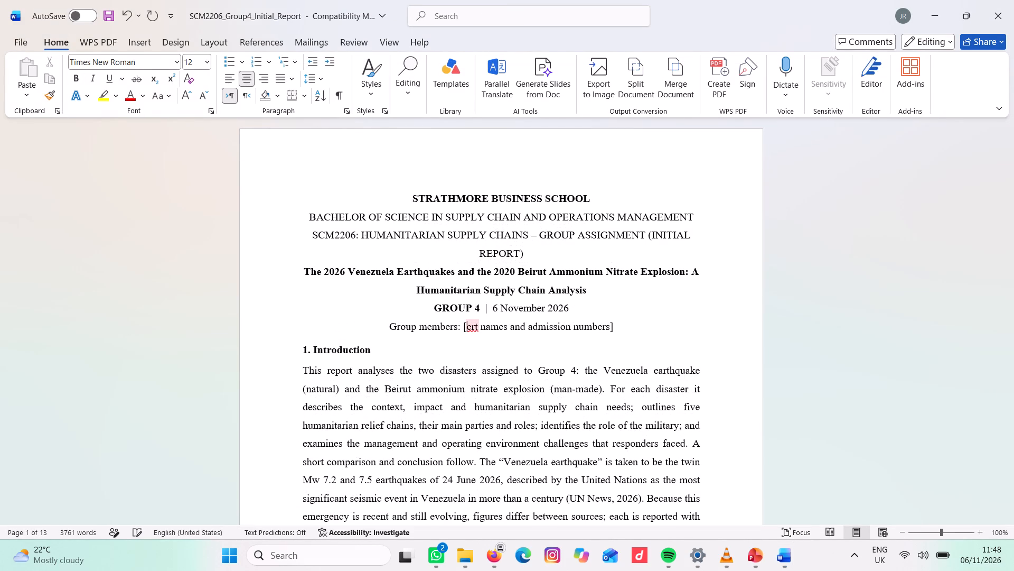
key("Delete")
key("Delete")
key("Delete")
key("Delete")
key("Delete")
key("Delete")
key("Delete")
key("Delete")
key("Delete")
key("Delete")
key("Delete")
key("Delete")
key("Delete")
key("Delete")
key("Delete")
key("Delete")
key("Delete")
key("Delete")
key("Delete")
key("Delete")
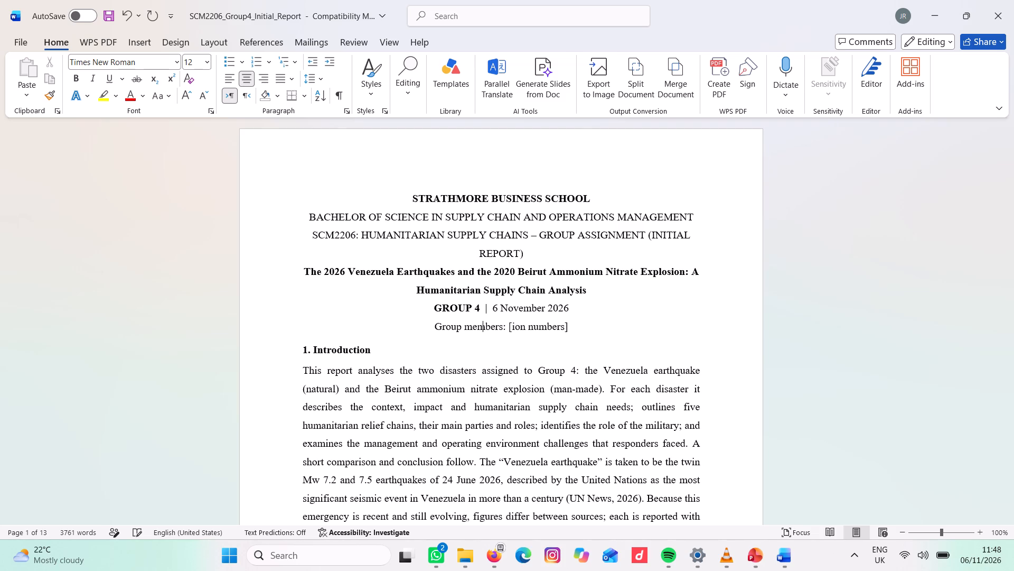
key("Delete")
key("Delete")
key("Delete")
key("Delete")
key("Delete")
key("Delete")
key("Delete")
key("Delete")
key("Delete")
key("Delete")
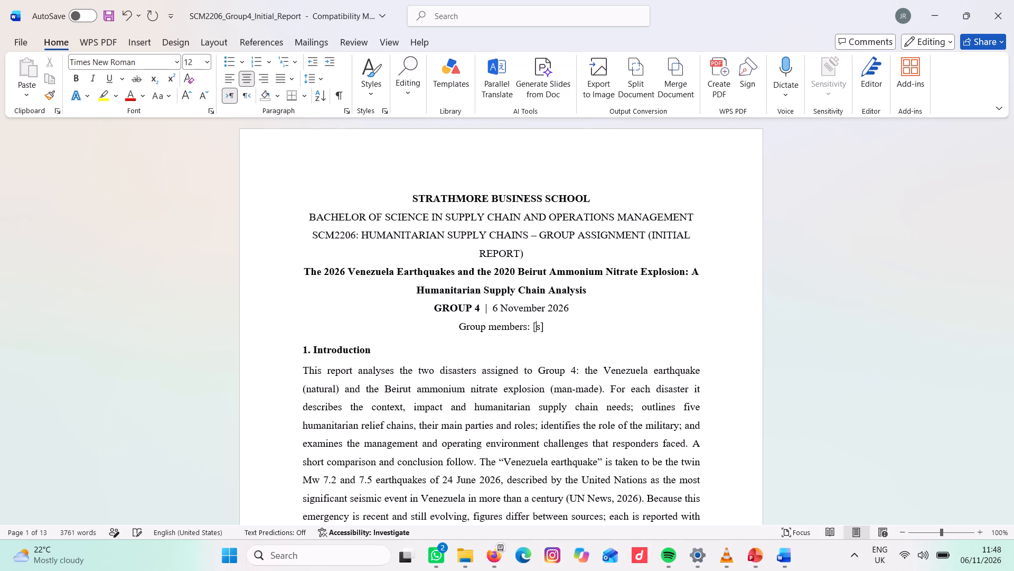
key("Delete")
key("Delete")
key("BackSpace")
Enter the first member's admission number, a hyphen and the member's name after "Group members:".
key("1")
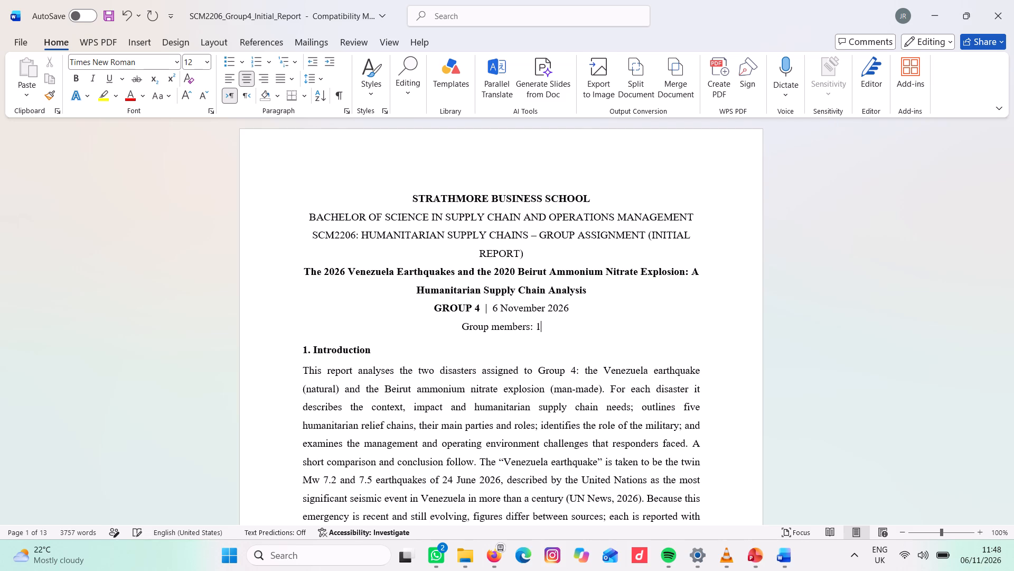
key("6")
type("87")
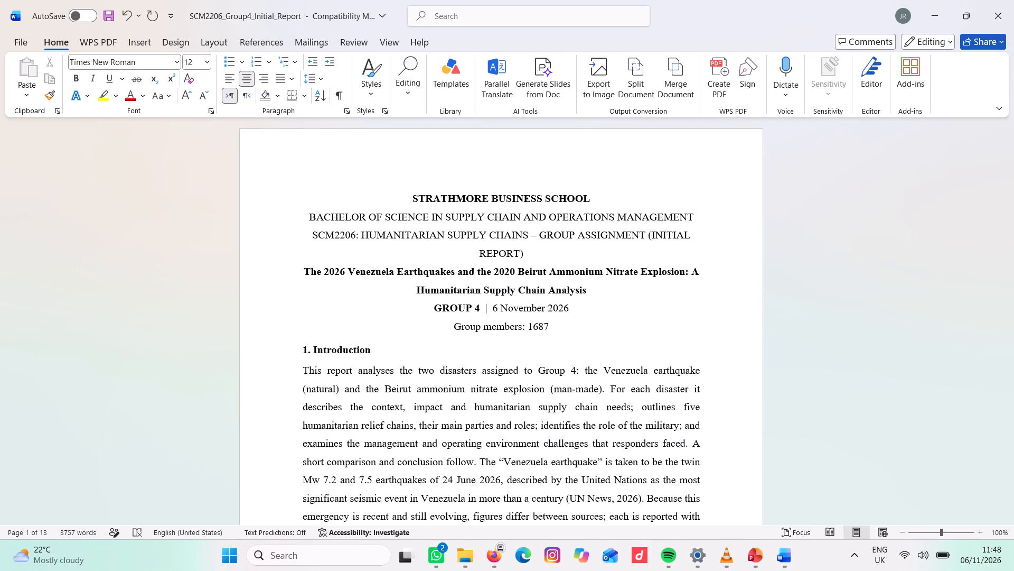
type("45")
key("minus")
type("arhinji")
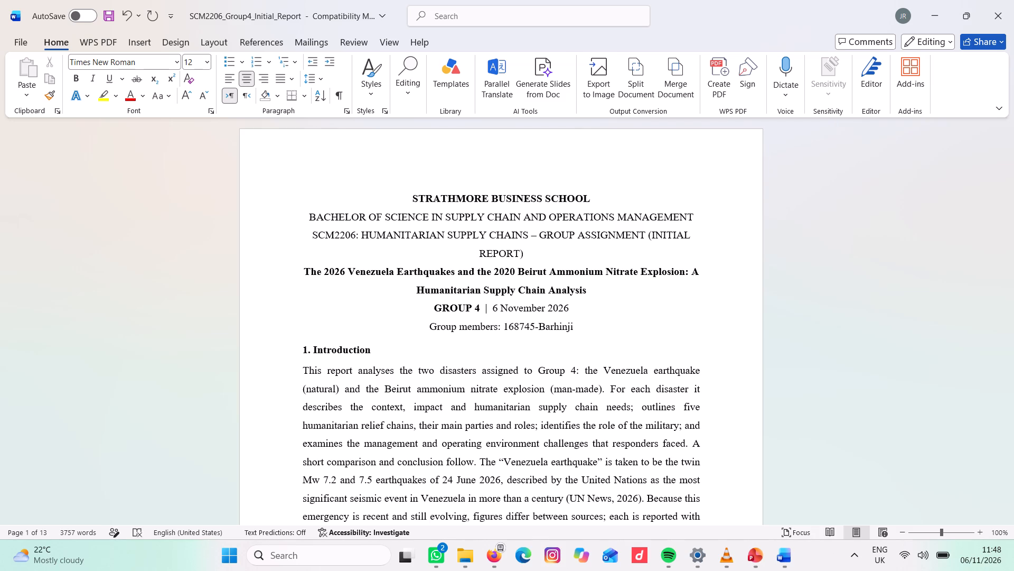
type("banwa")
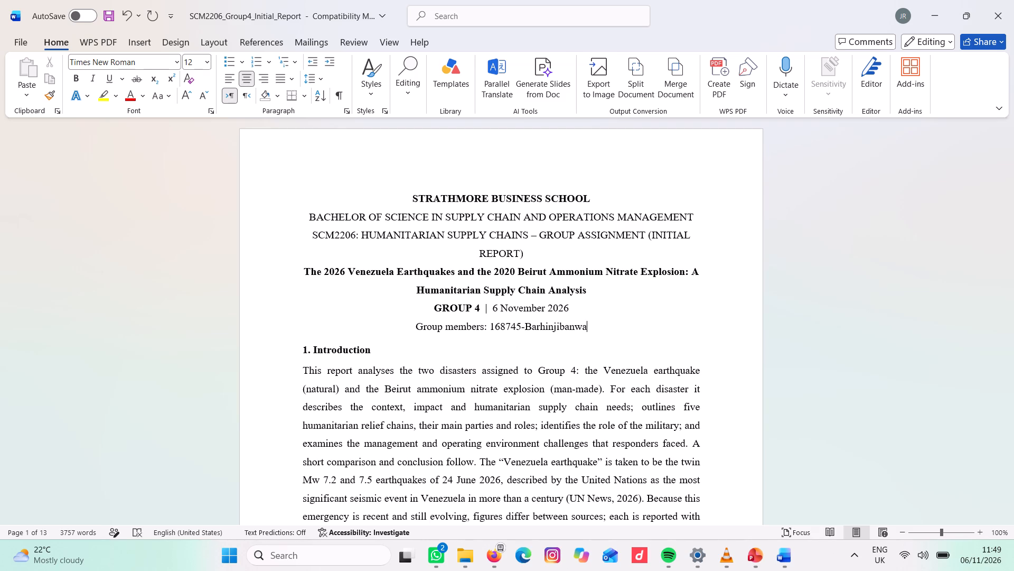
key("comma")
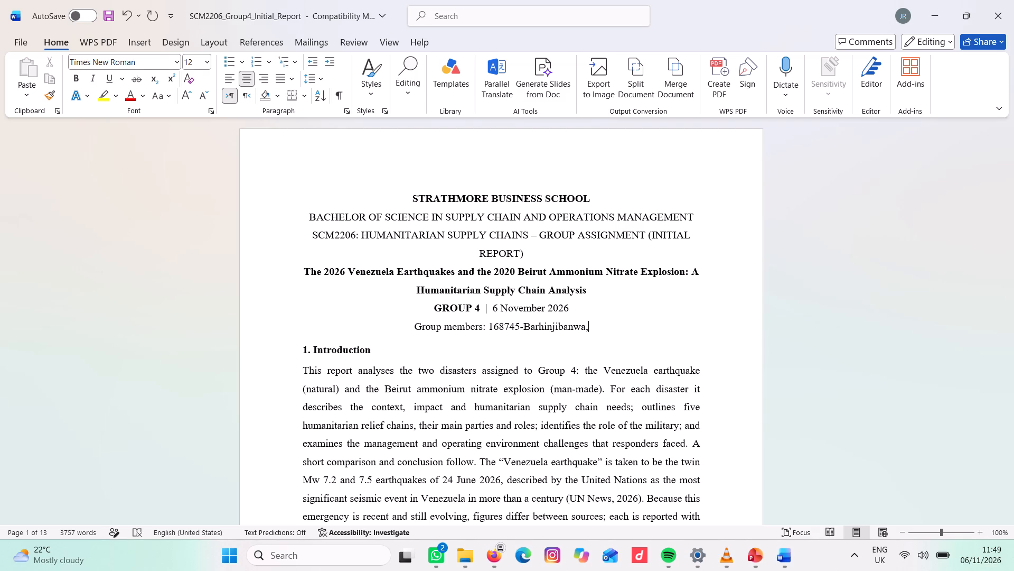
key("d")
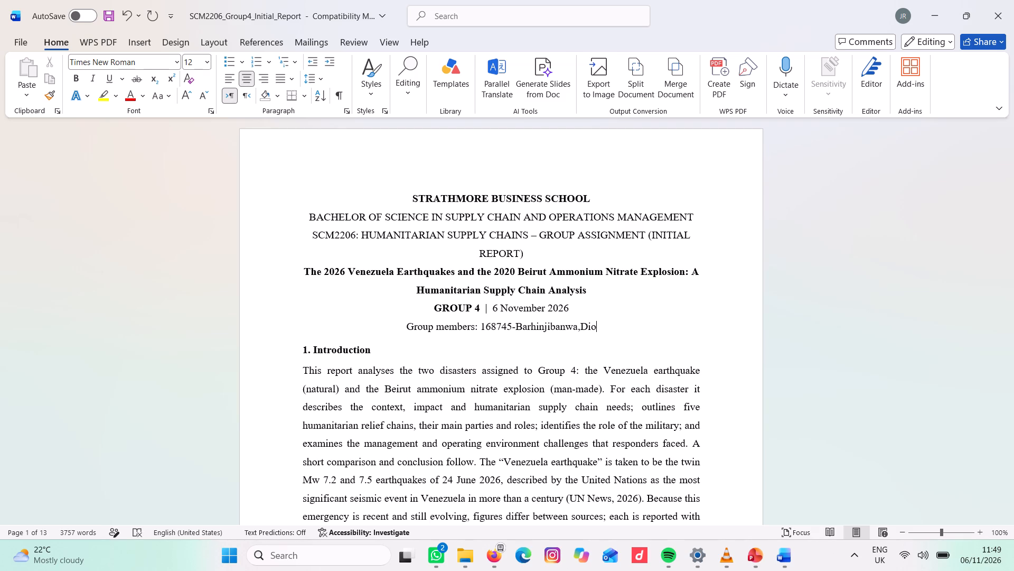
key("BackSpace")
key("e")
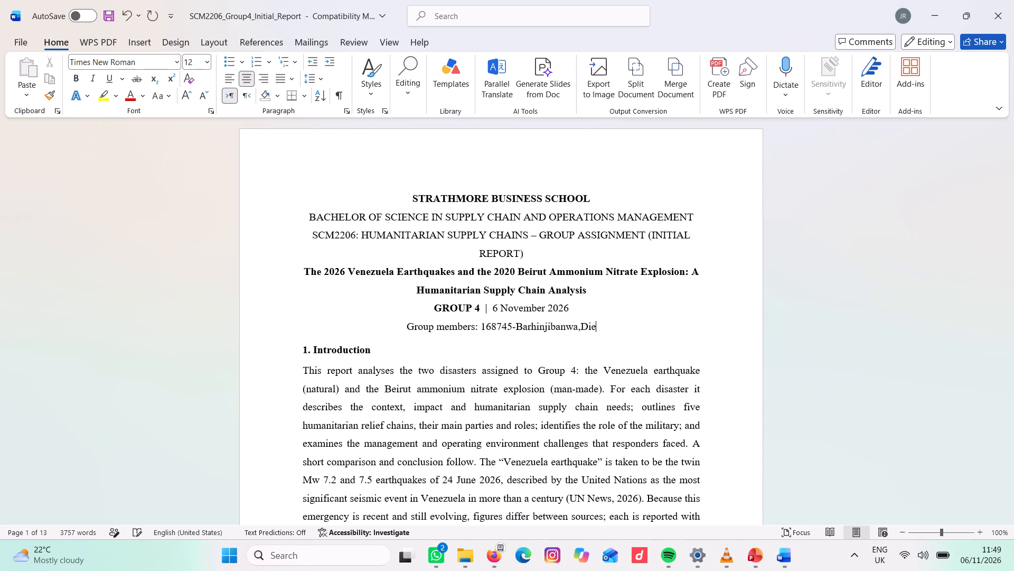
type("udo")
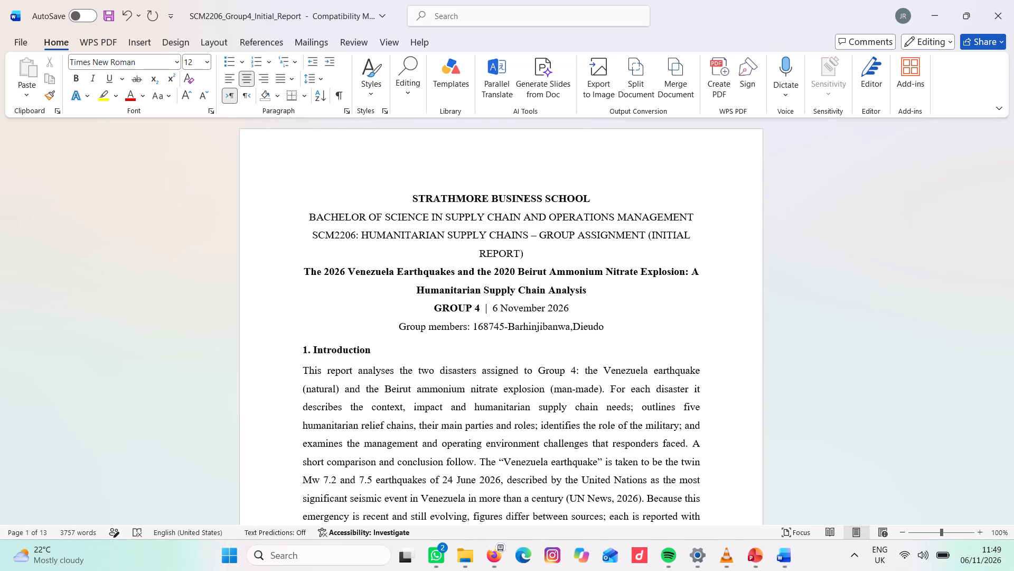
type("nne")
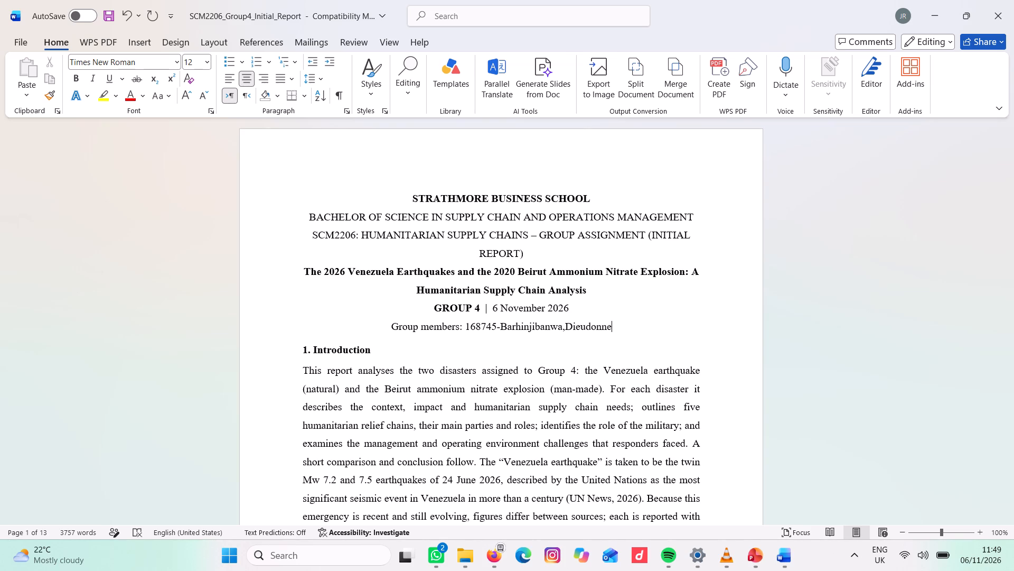
Add the second member's name, preceded by a hyphen, on a new line below the first member, followed by a line break.
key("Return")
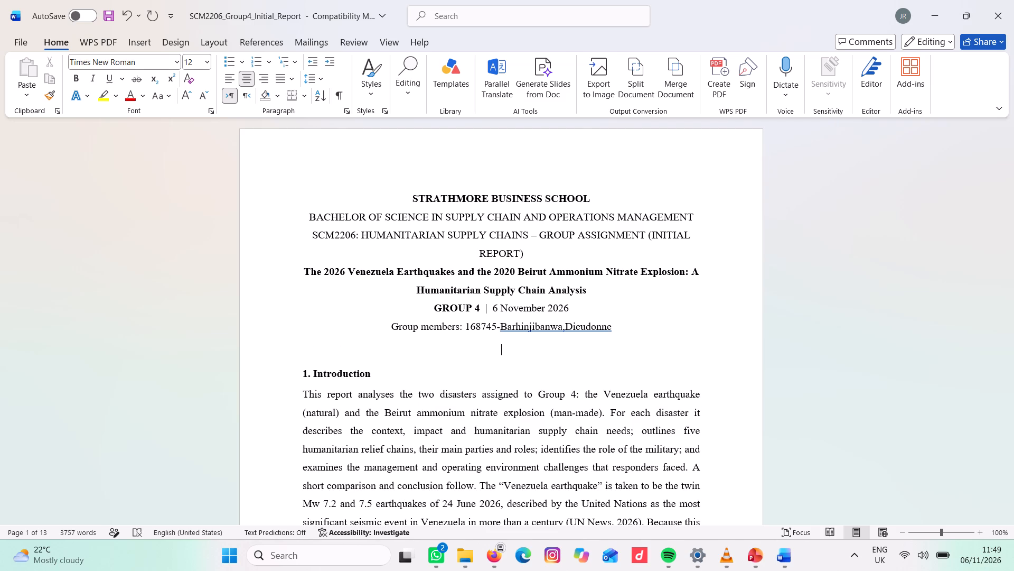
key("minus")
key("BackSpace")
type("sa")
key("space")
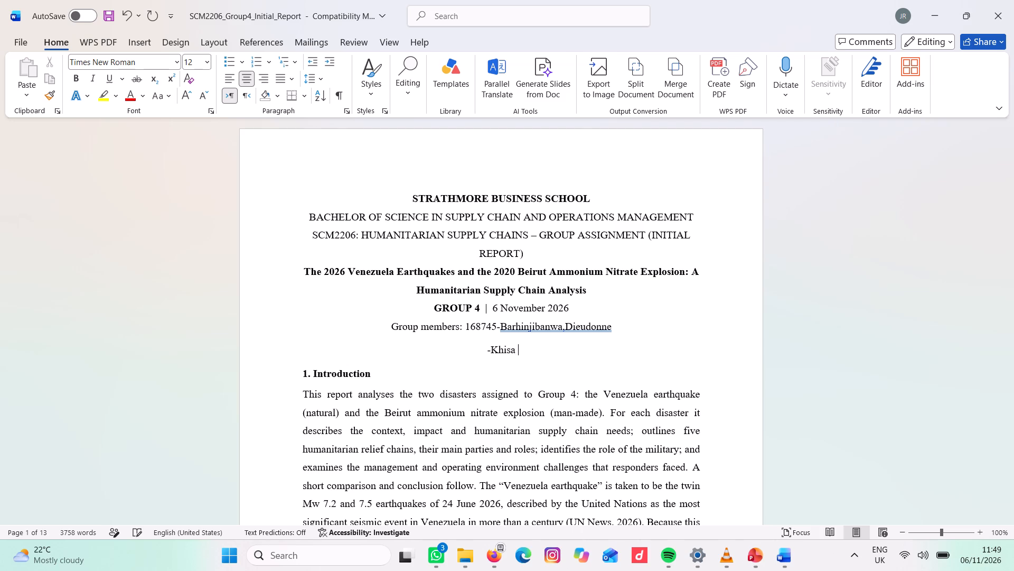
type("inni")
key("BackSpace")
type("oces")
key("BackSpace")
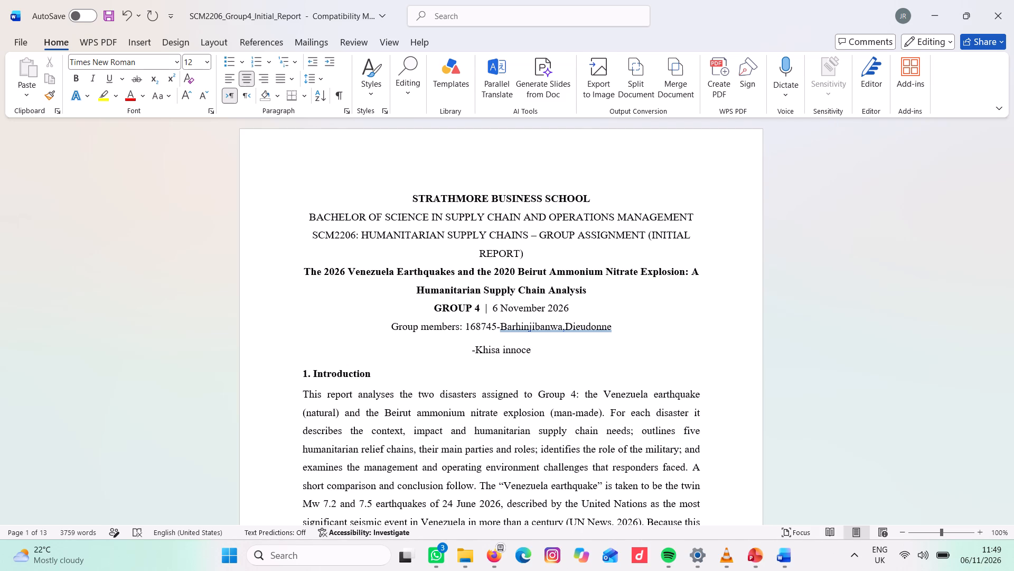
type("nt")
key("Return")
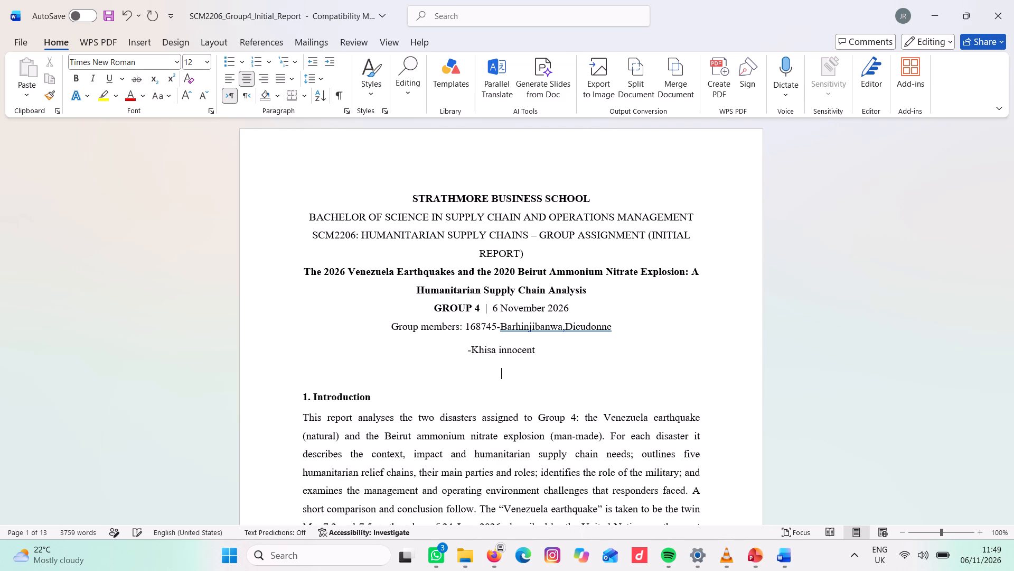
Insert the second member's admission number before the hyphen in front of the name.
left_click(471, 363)
double_click(471, 363)
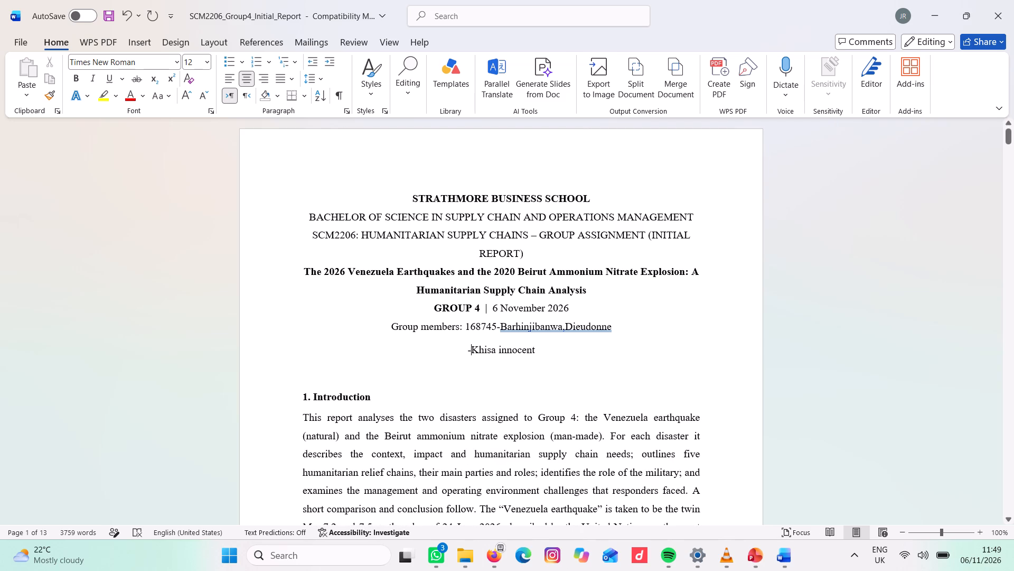
left_click(471, 363)
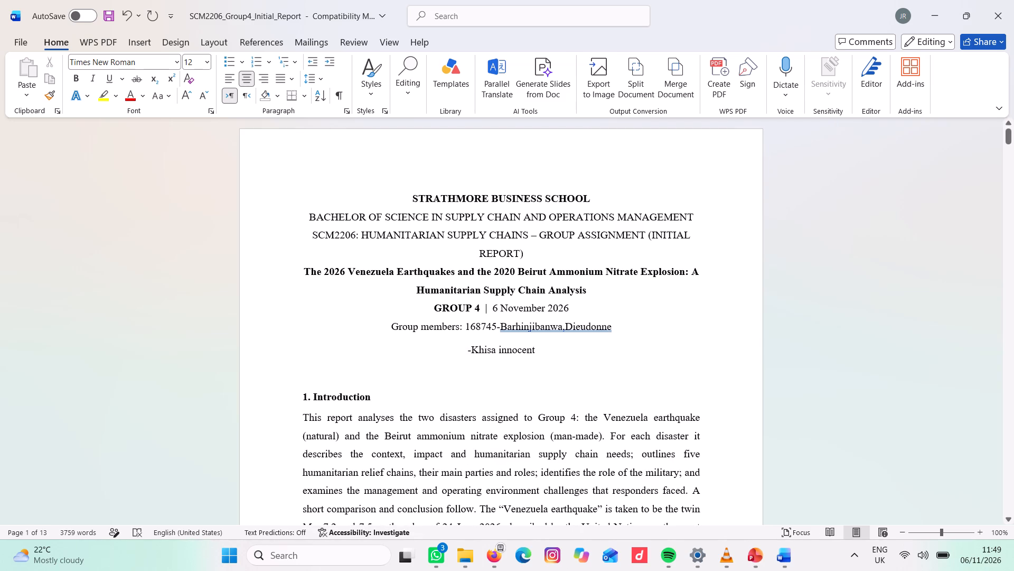
left_click(463, 354)
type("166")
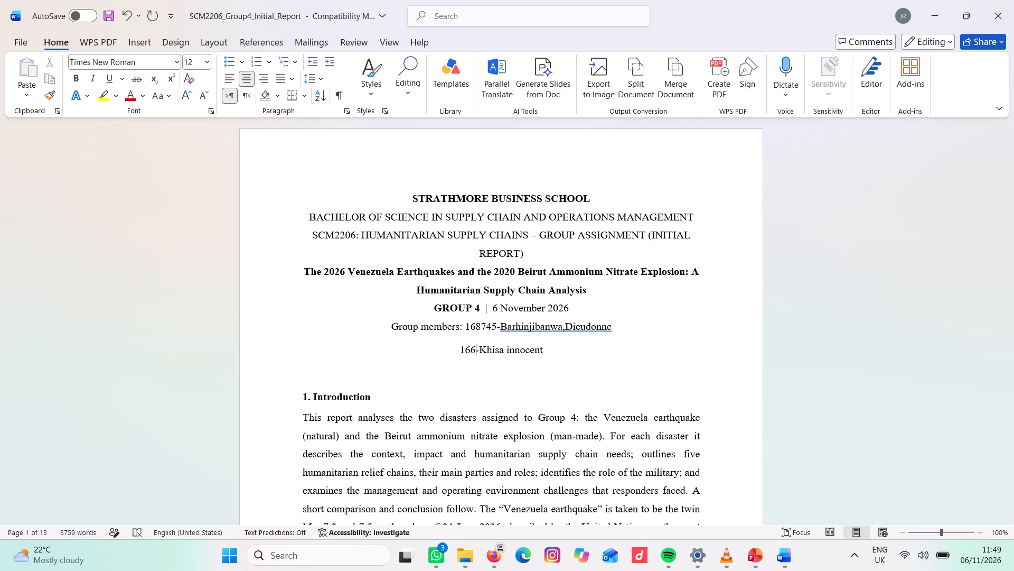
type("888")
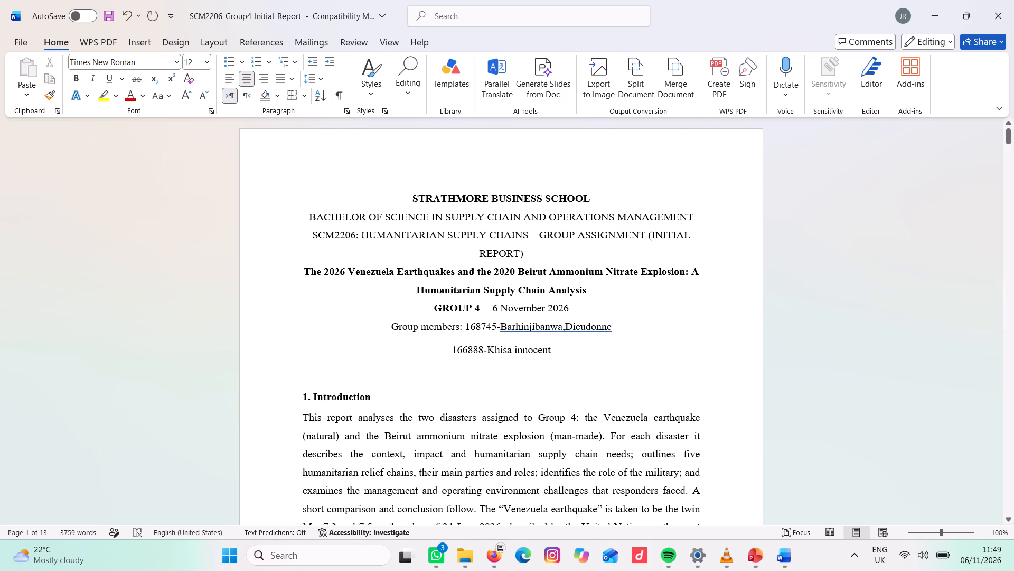
Add another empty line directly below the second member's entry.
left_click(554, 352)
key("Return")
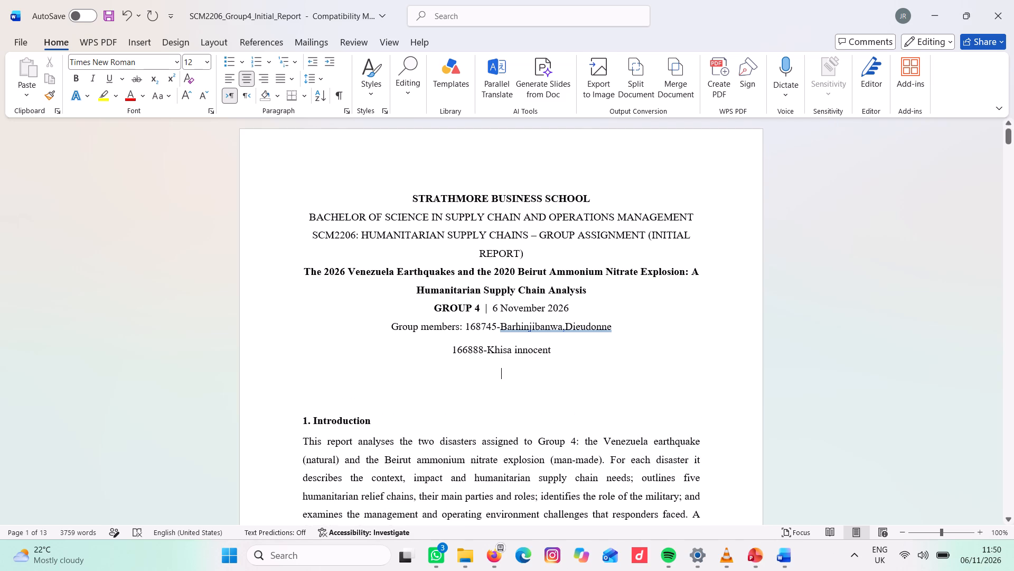
key("Left")
key("Left")
key("Right")
key("Right")
key("Right")
Move the first member's entry onto its own line below the "Group members:" label.
left_click(467, 325)
key("Return")
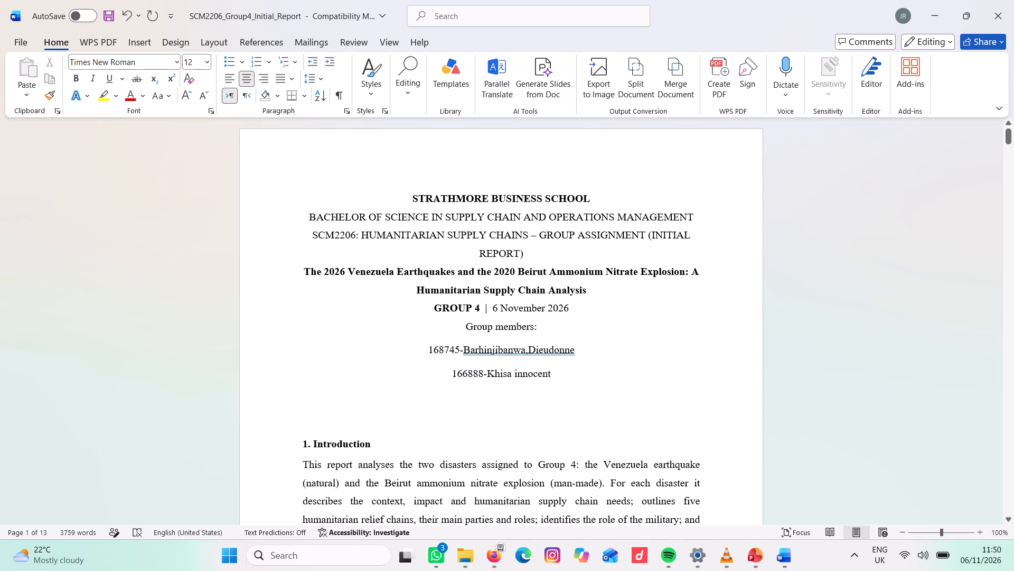
Left-align the first two member entries below the "Group members:" label.
left_click_drag(428, 351, 535, 370)
left_click(232, 73)
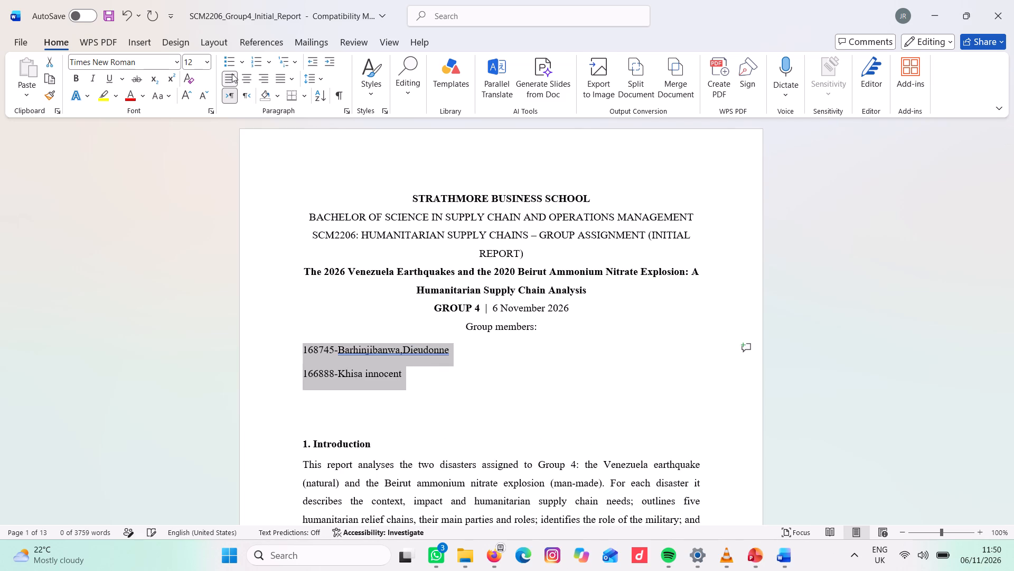
Add the third member's admission number, a hyphen and the spaced two-part name on a new line below the second member.
left_click(401, 372)
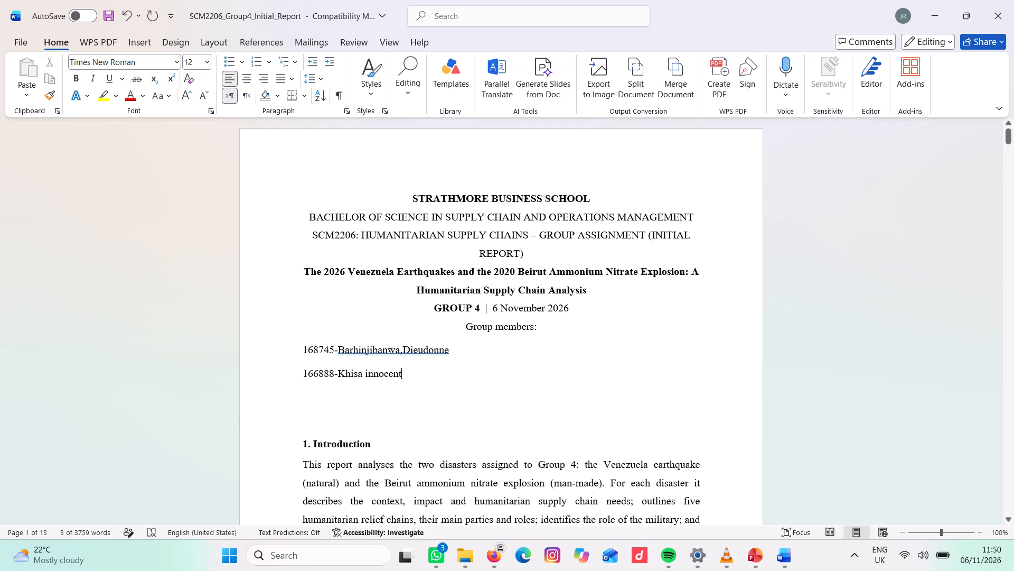
key("Return")
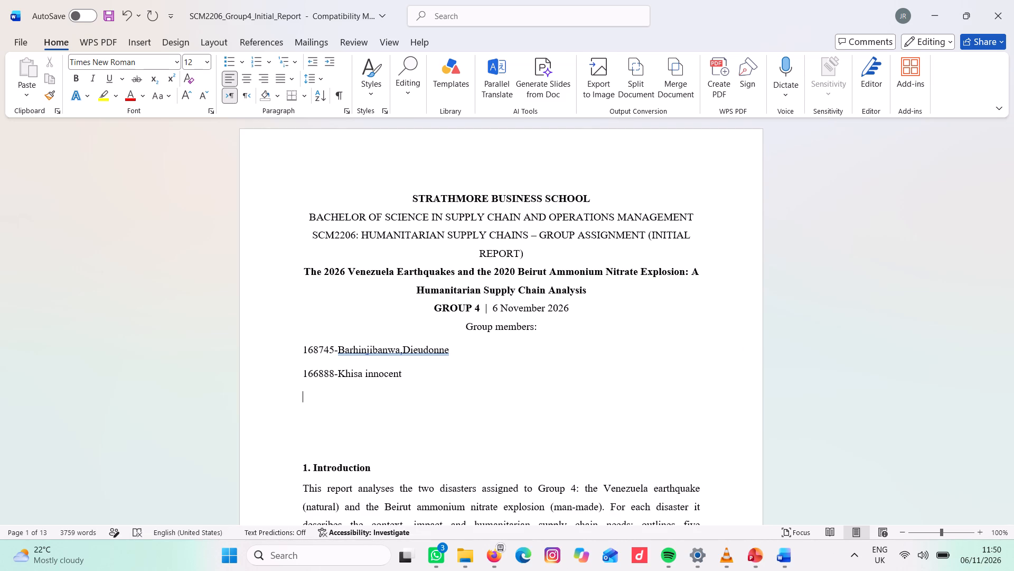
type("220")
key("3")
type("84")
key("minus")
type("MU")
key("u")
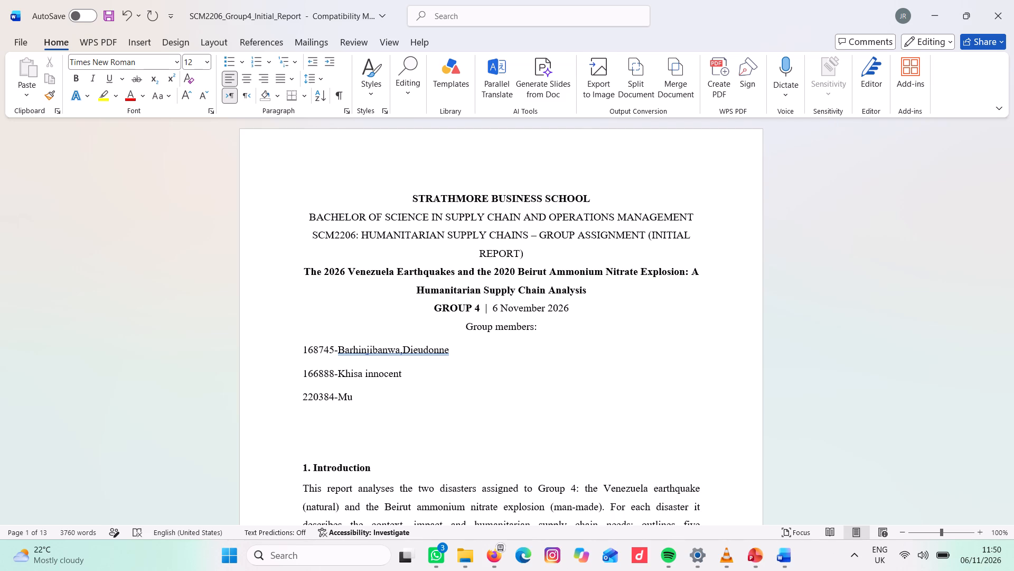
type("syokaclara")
left_click(375, 395)
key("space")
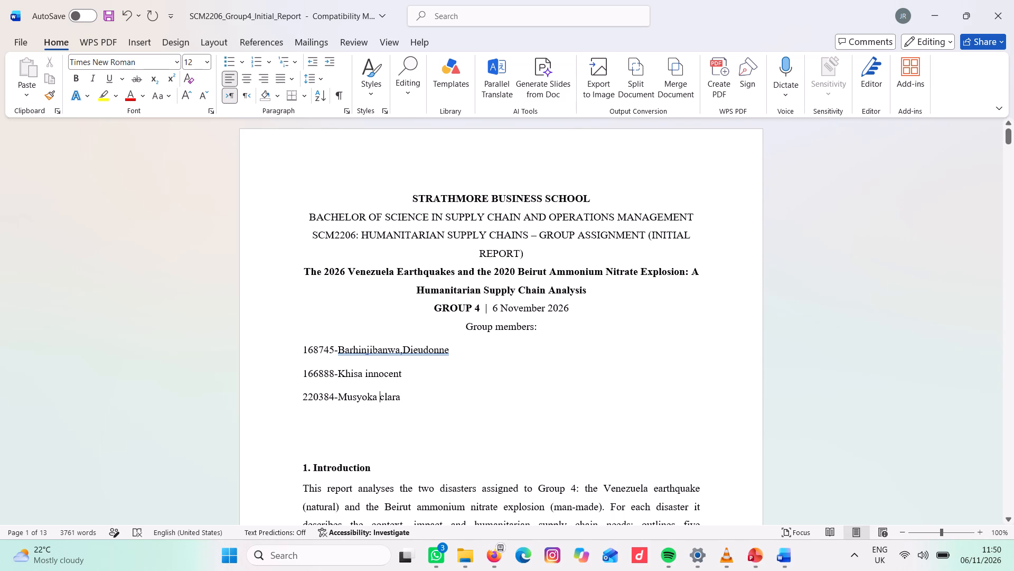
Add the fourth member's admission number and name, separated by a hyphen, on a new line below the third member.
left_click(409, 399)
key("Return")
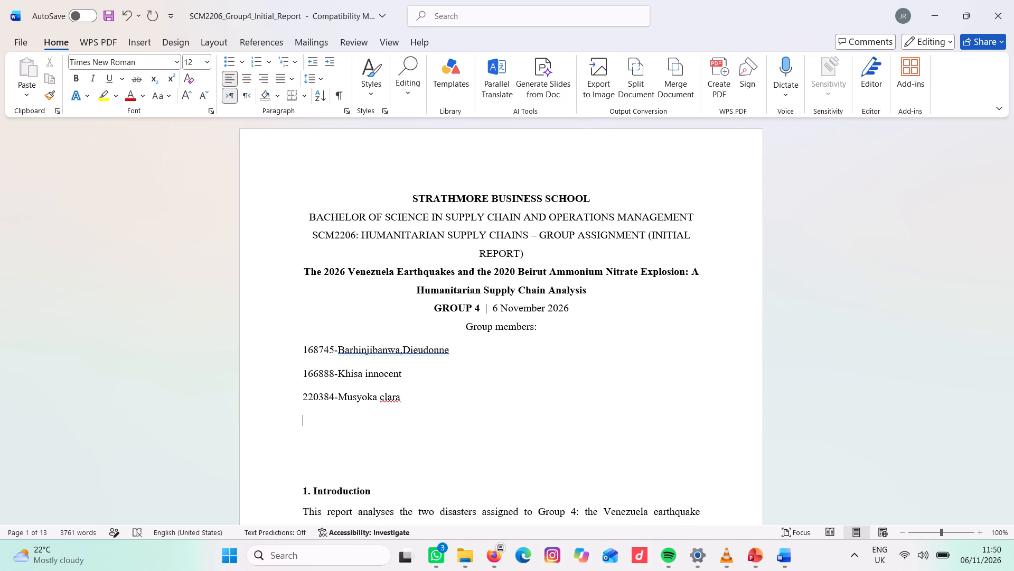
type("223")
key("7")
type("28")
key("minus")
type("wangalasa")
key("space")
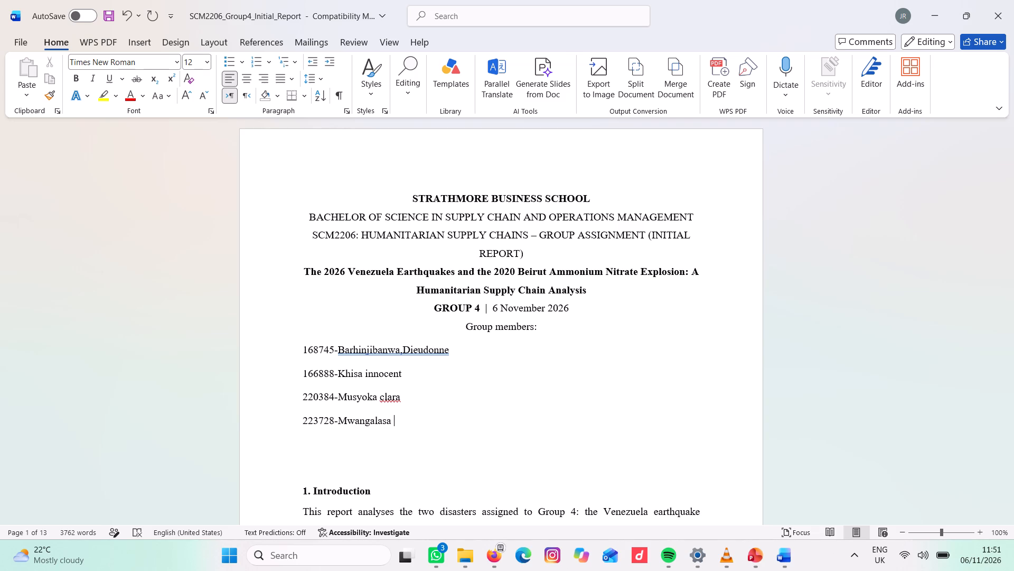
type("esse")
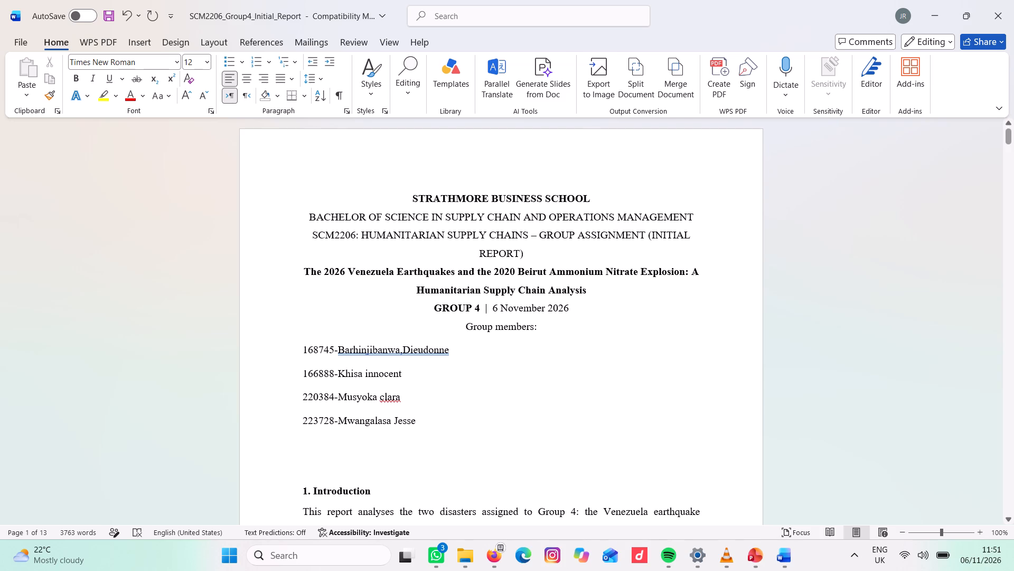
Start a second column beside the first member's entry with the fifth member's admission number and name, separated by a hyphen.
left_click(517, 353)
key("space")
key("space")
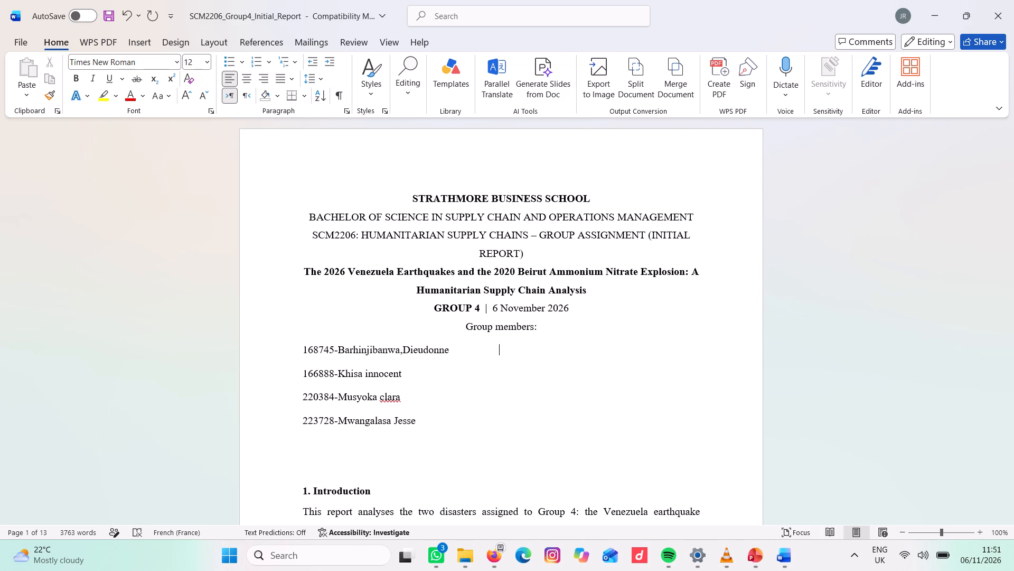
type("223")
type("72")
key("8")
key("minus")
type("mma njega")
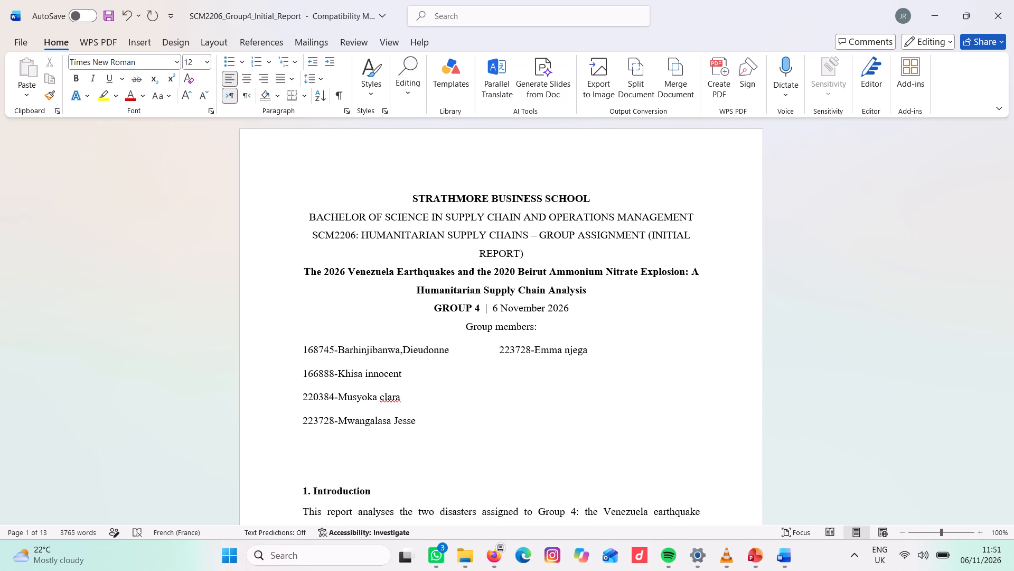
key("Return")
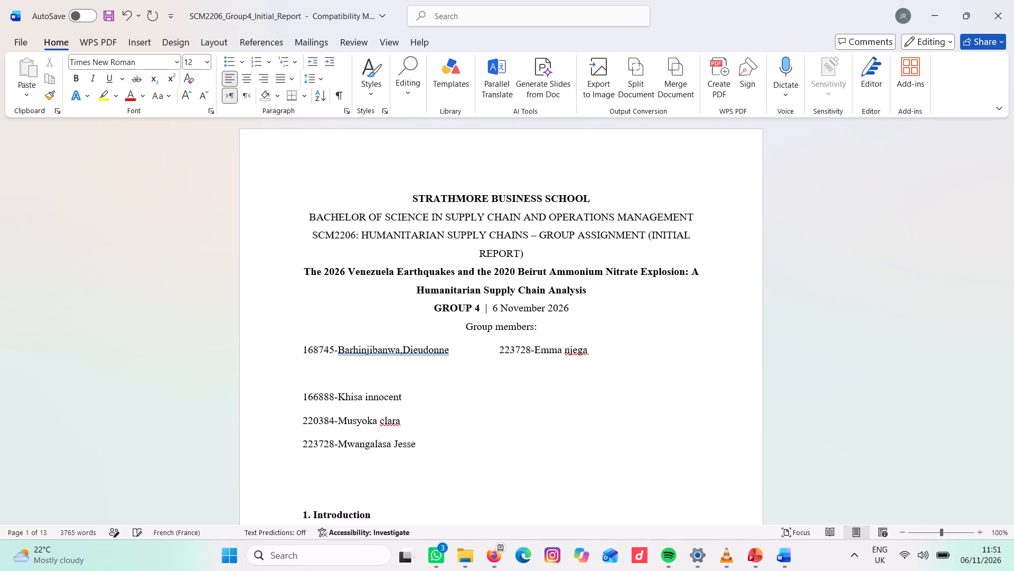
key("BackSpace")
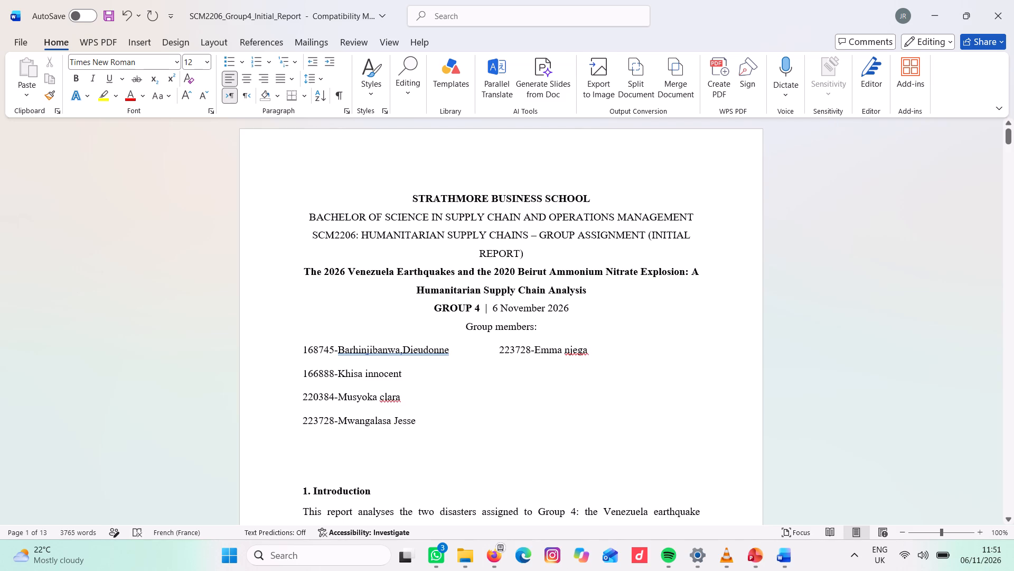
Space out from the second member's entry and add the sixth member's admission number and name in the second column, separated by a hyphen.
left_click(416, 377)
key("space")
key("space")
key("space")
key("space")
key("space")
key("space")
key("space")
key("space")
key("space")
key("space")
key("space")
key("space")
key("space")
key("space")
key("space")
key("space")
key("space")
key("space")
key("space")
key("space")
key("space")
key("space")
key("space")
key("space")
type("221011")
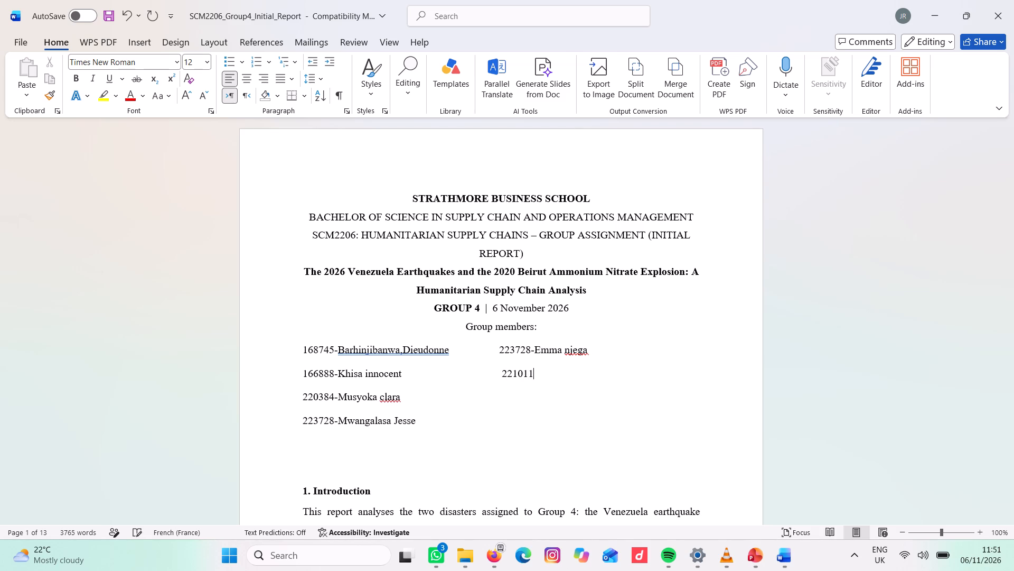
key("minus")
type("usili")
Turn on AutoSave by uploading the report to the personal OneDrive.
scroll(416, 377, "down", 2)
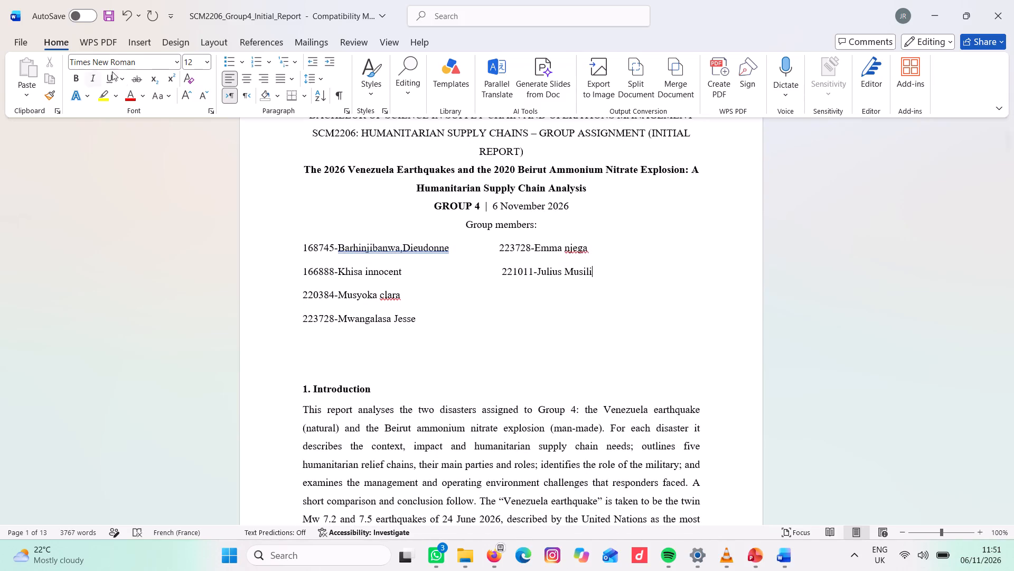
left_click(74, 10)
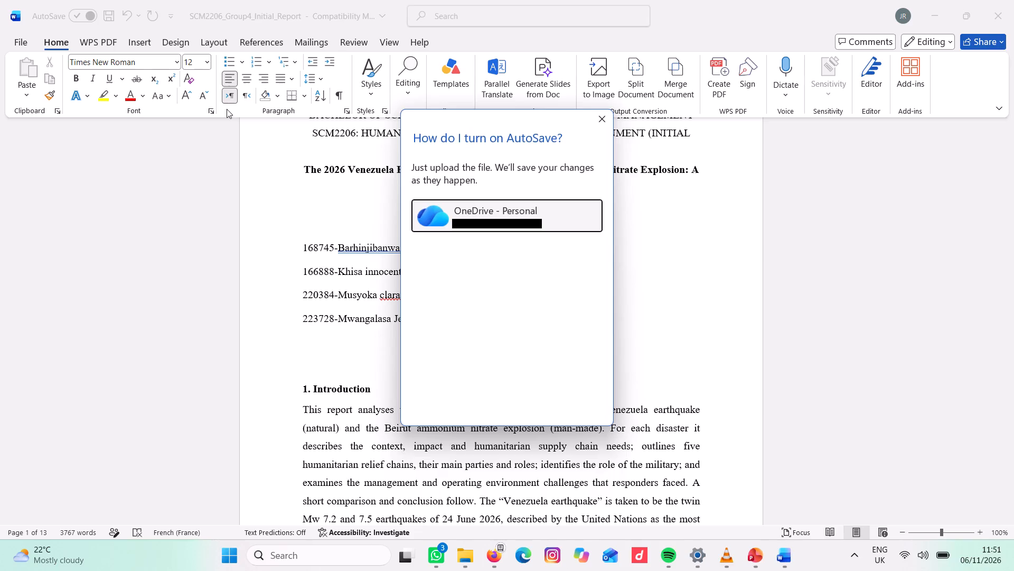
left_click(471, 213)
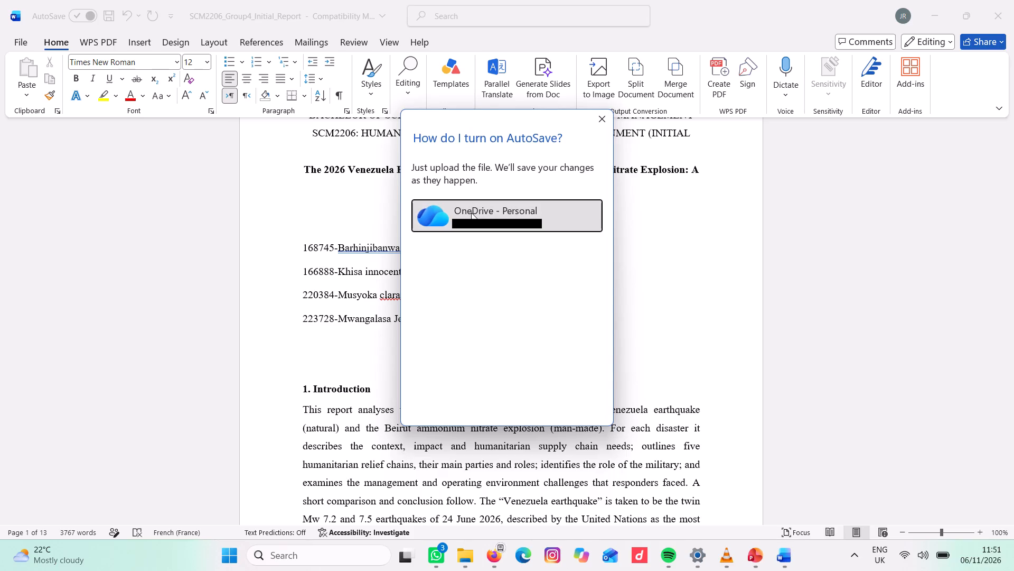
left_click(471, 213)
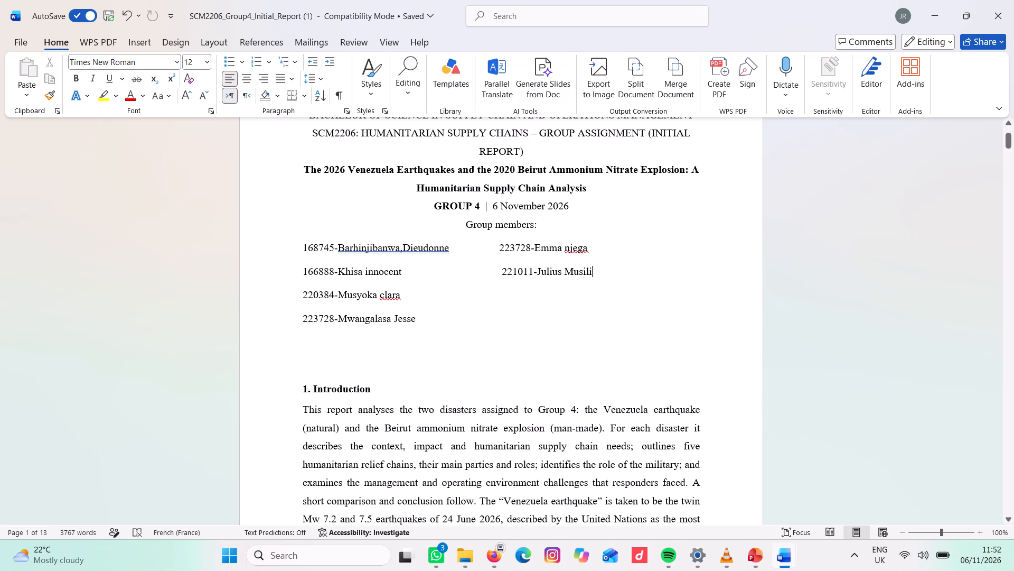
Delete the lowercase initial of the second name in the third member's entry.
left_click(383, 294)
key("BackSpace")
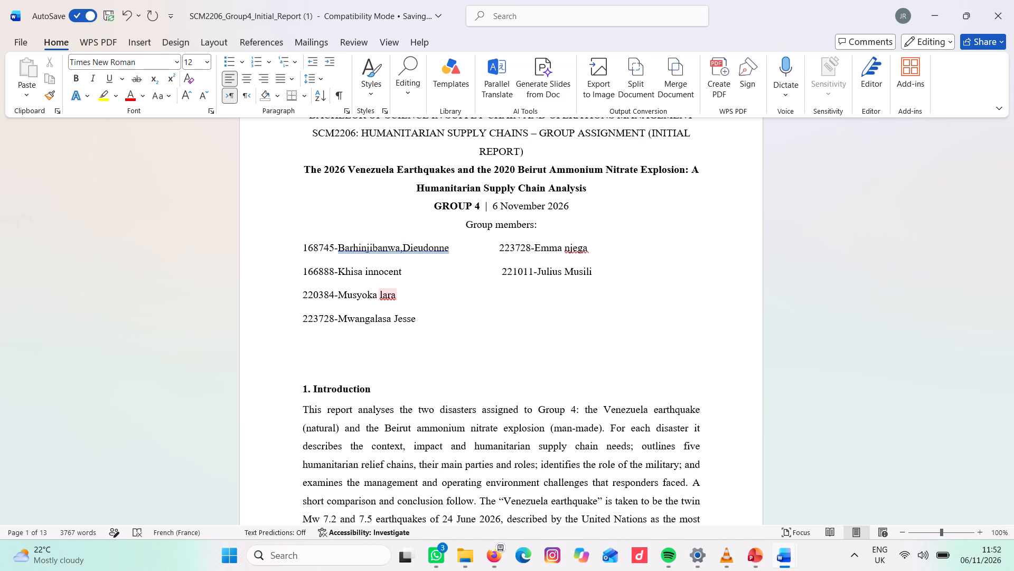
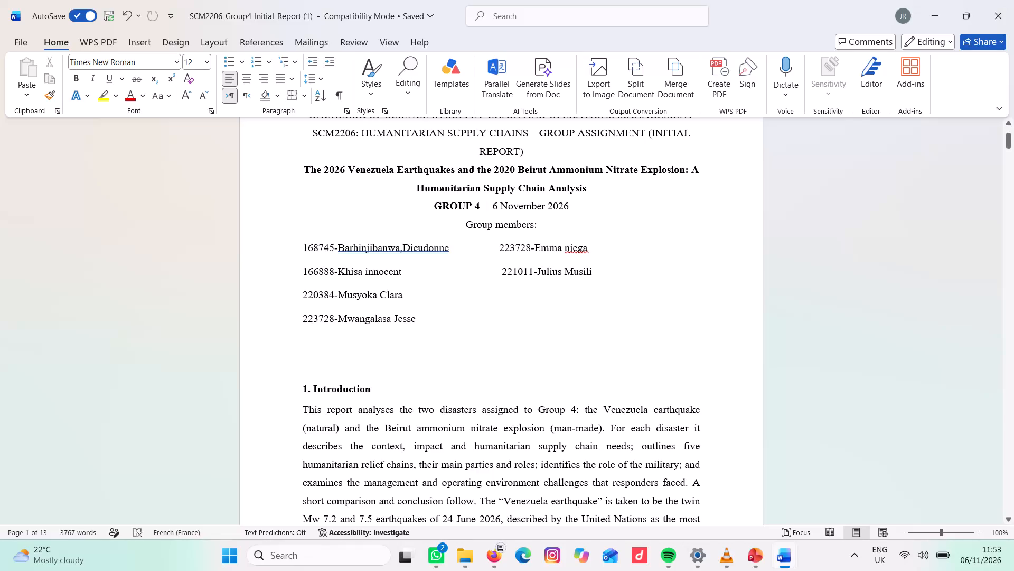
Remove the page break after the conclusion and place the References heading on its own line directly below the conclusion's last paragraph.
scroll(417, 316, "down", 13)
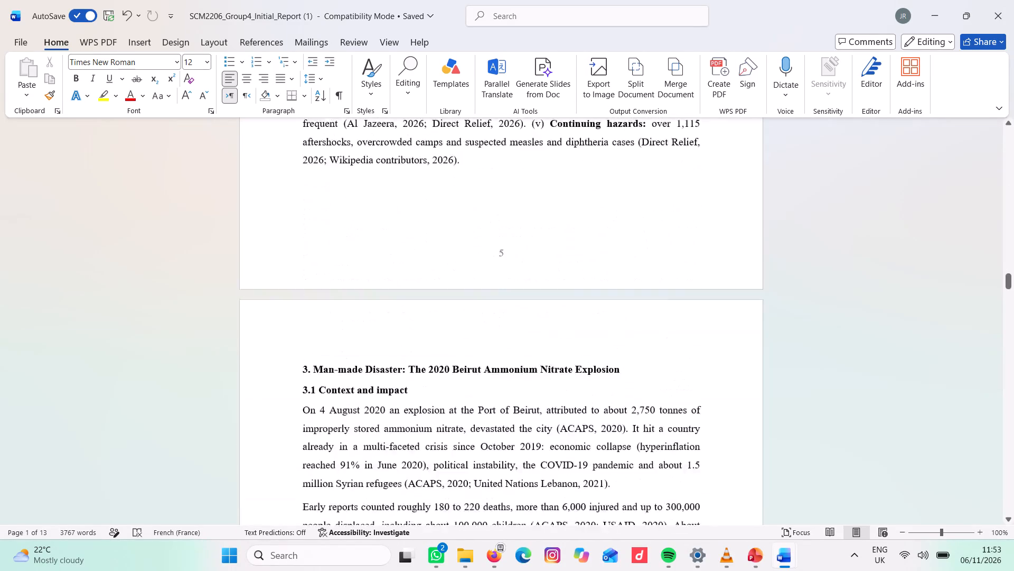
scroll(417, 316, "down", 12)
scroll(417, 316, "up", 7)
scroll(417, 316, "down", 1)
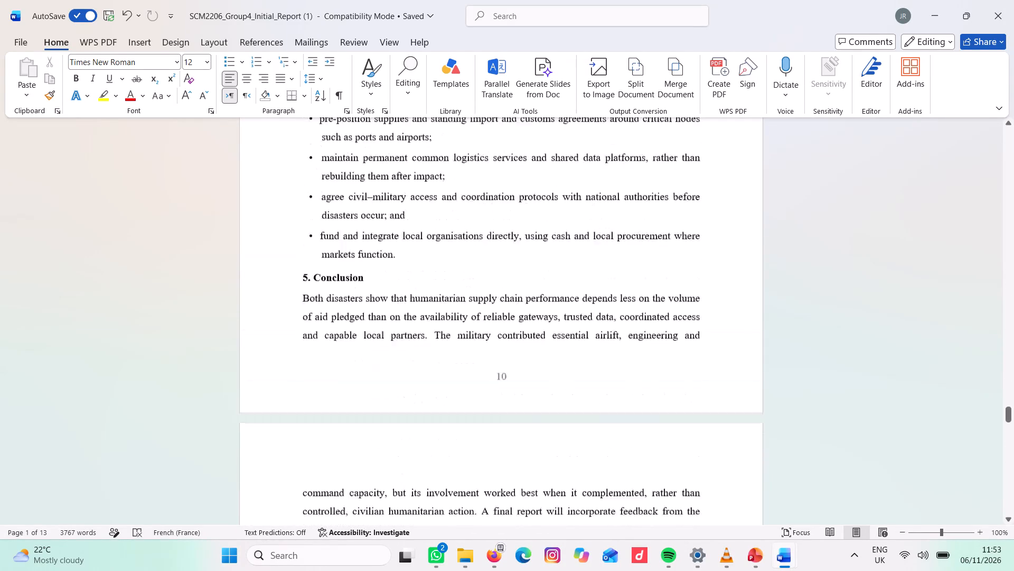
scroll(417, 316, "down", 2)
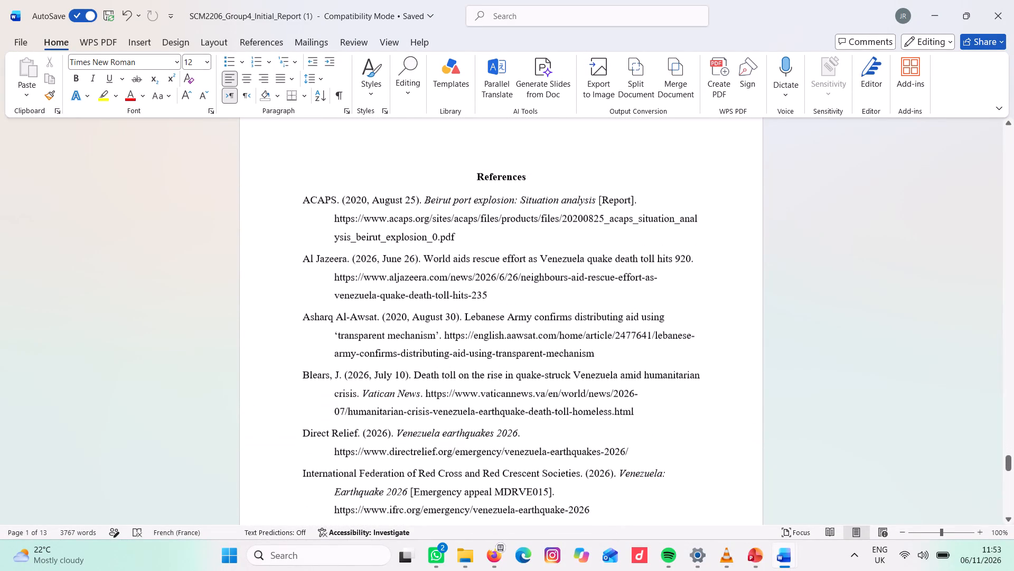
scroll(417, 316, "up", 1)
left_click(464, 234)
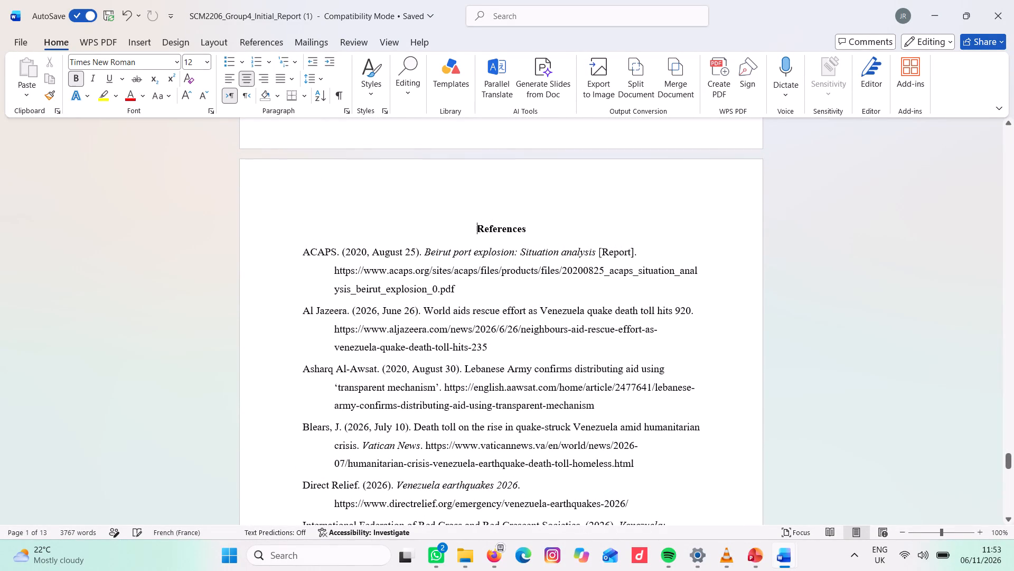
scroll(445, 180, "up", 6)
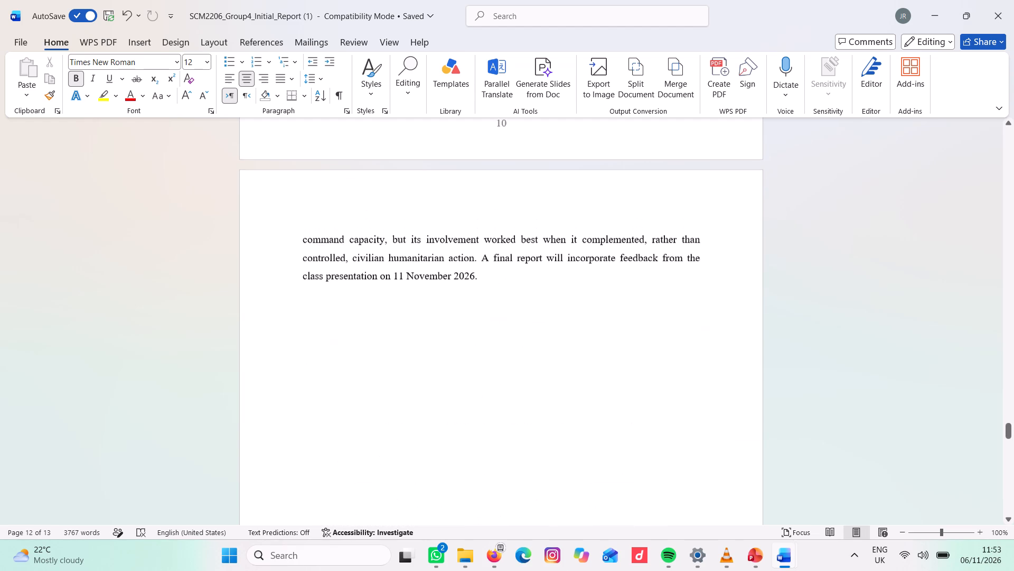
left_click(501, 288)
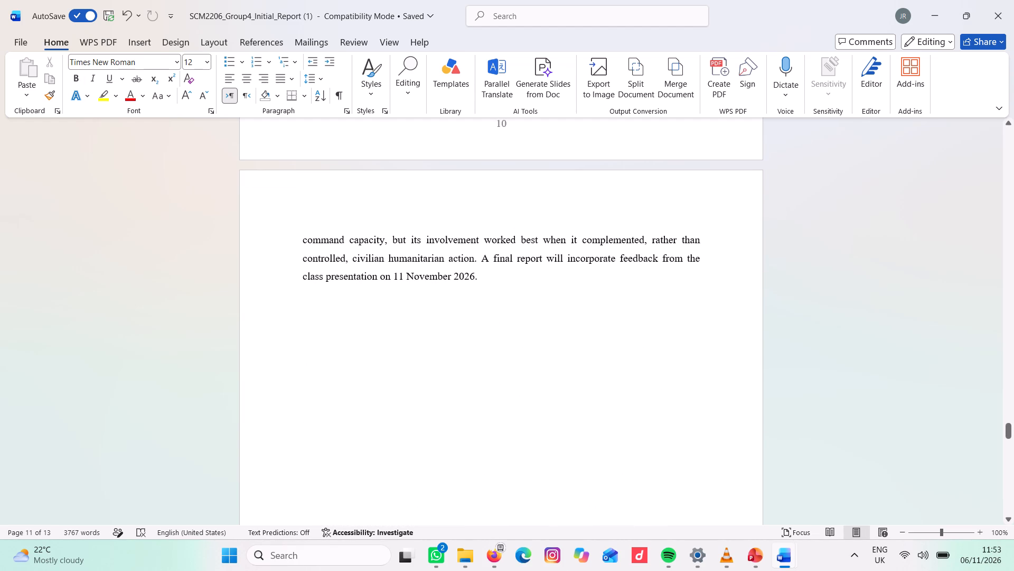
key("Delete")
key("Delete")
key("Delete")
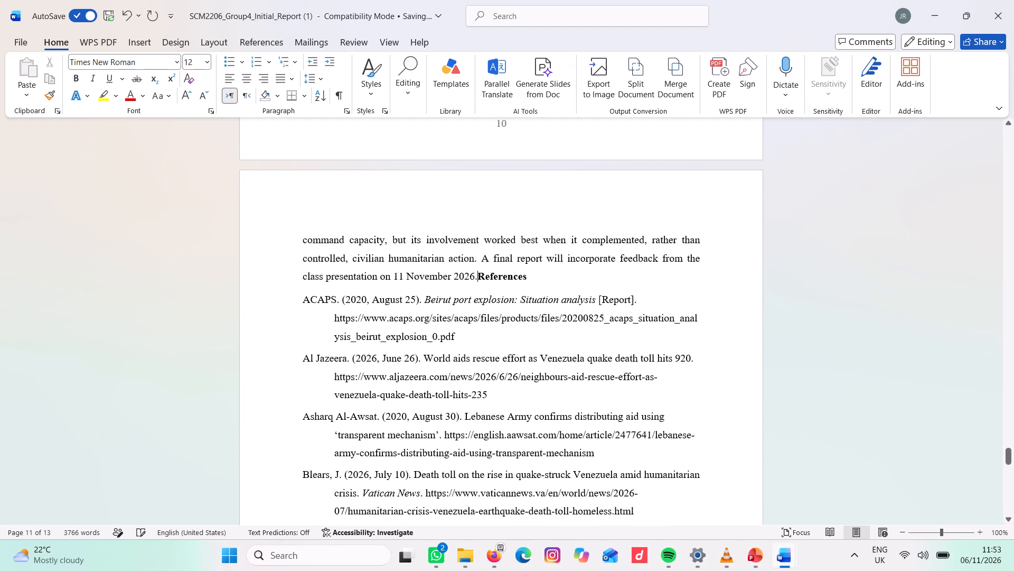
key("Return")
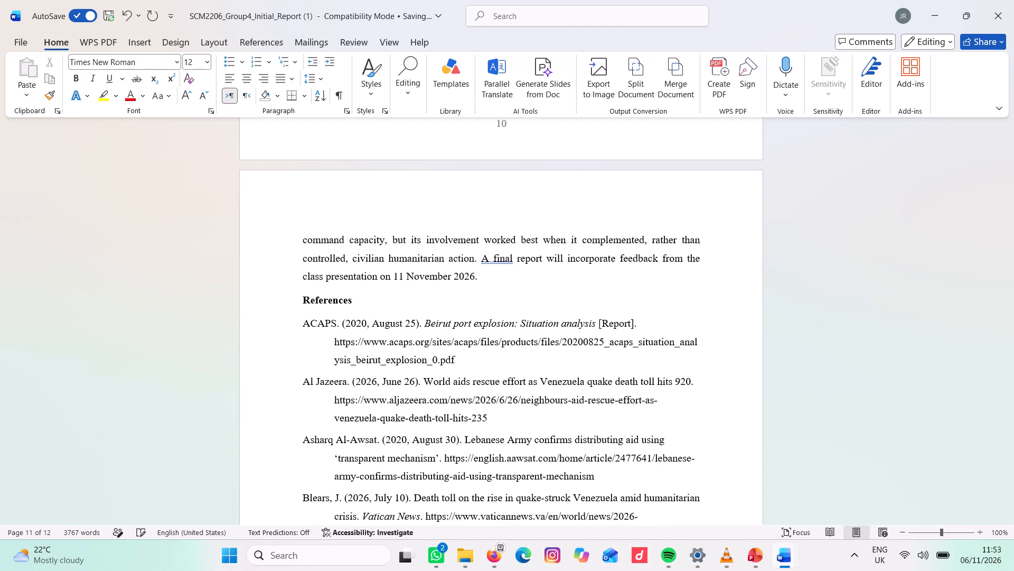
Check the layout of the reference list through its last entry, and review the report back to the title page.
scroll(501, 288, "down", 5)
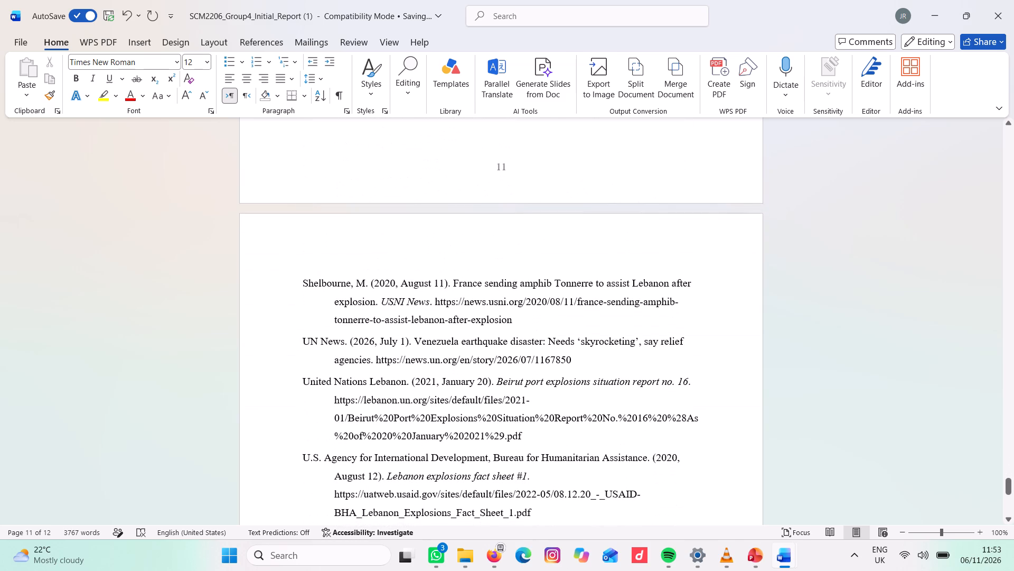
scroll(501, 288, "down", 1)
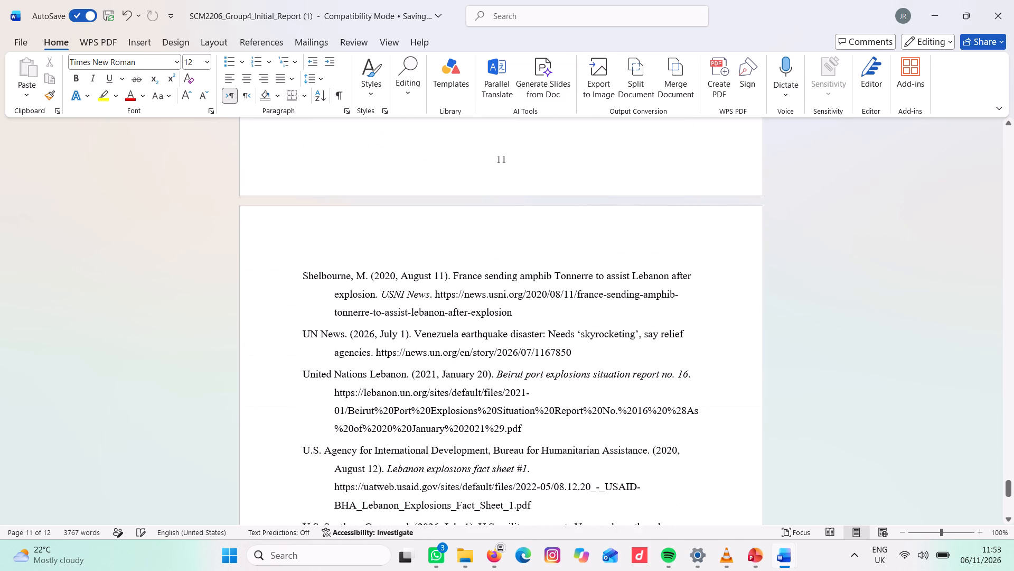
scroll(501, 288, "down", 7)
left_click_drag(501, 288, 503, 354)
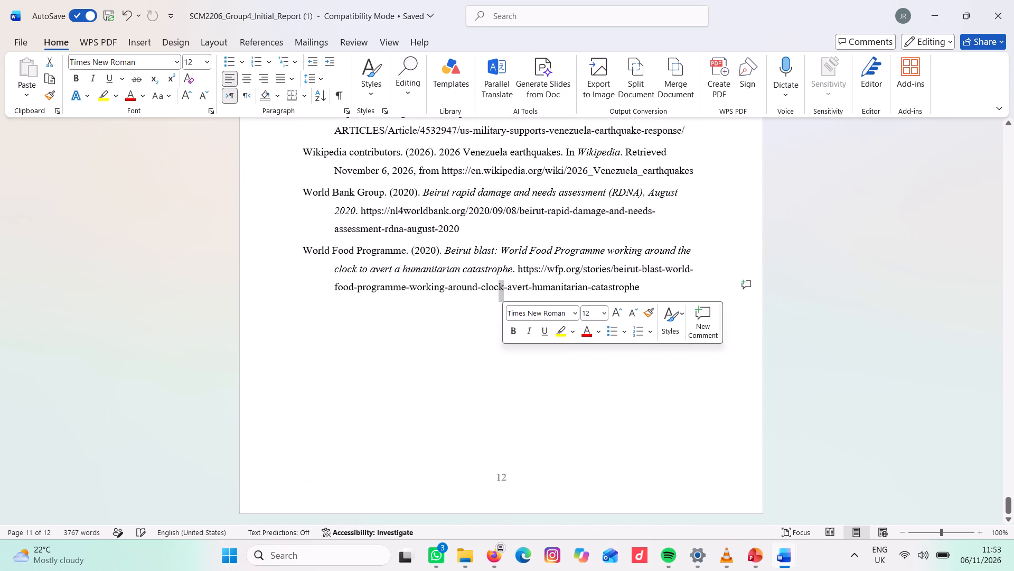
left_click(477, 366)
scroll(477, 366, "down", 2)
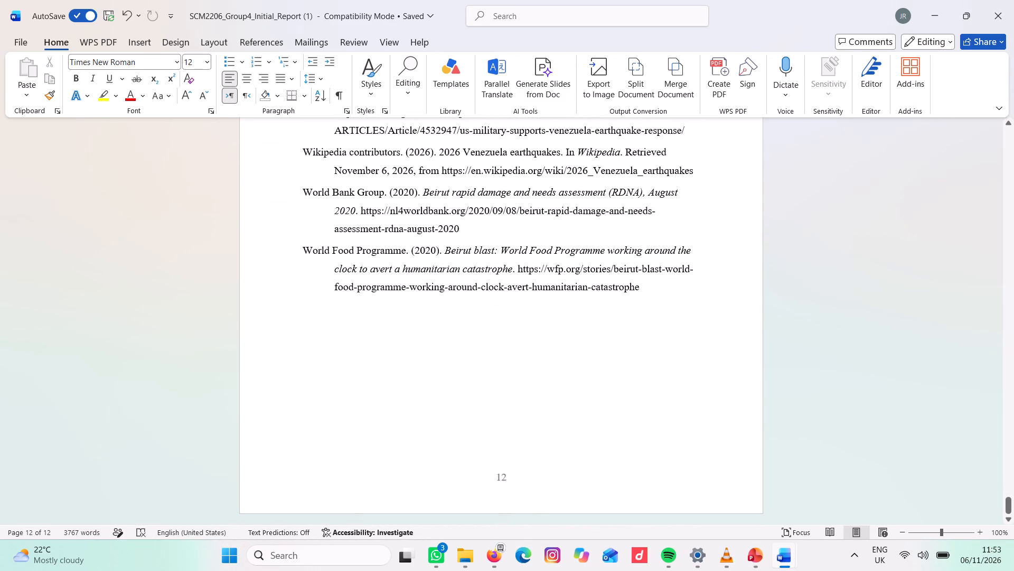
scroll(477, 366, "up", 10)
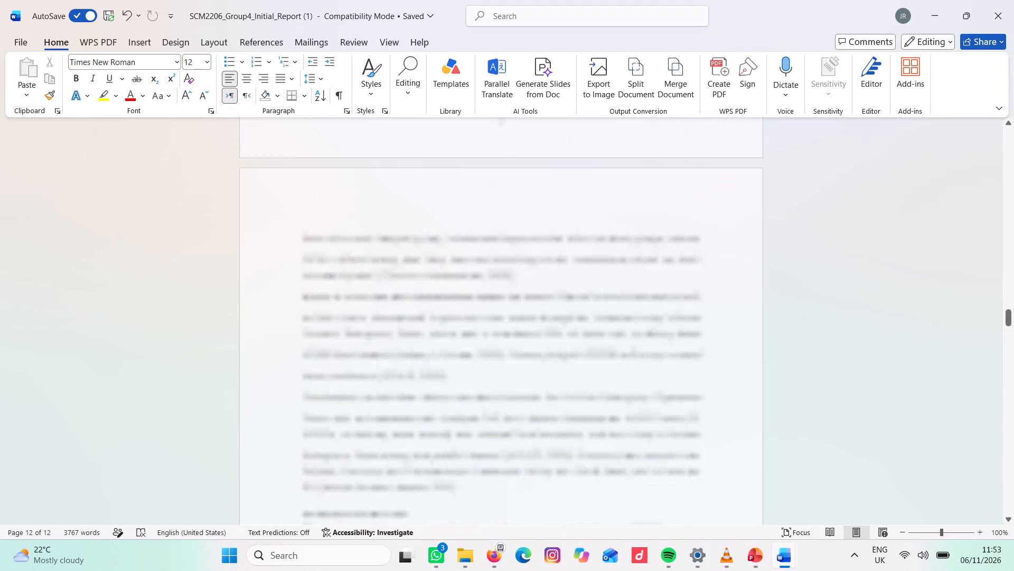
scroll(477, 366, "up", 12)
scroll(477, 366, "down", 1)
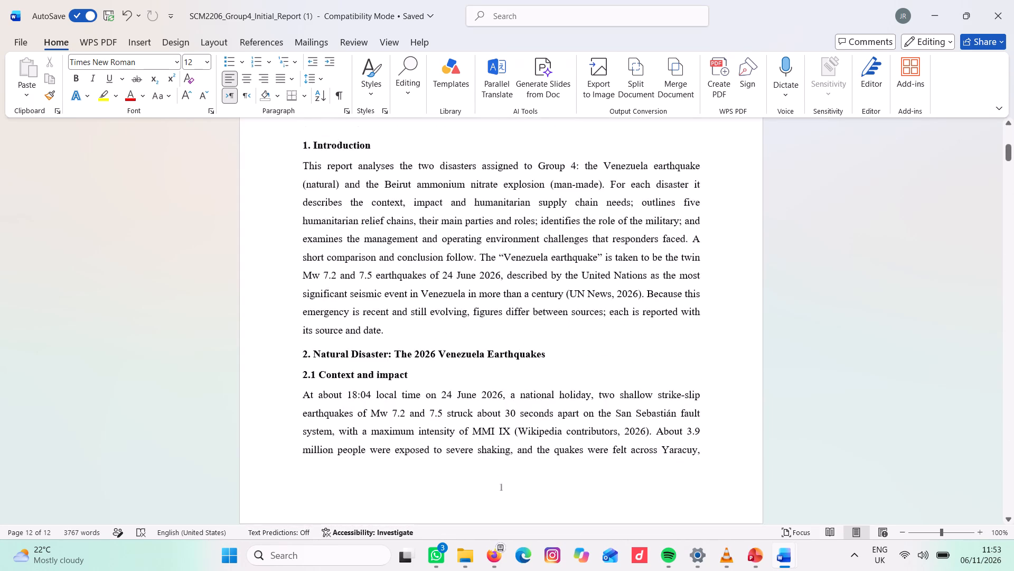
scroll(477, 366, "down", 2)
scroll(477, 366, "up", 7)
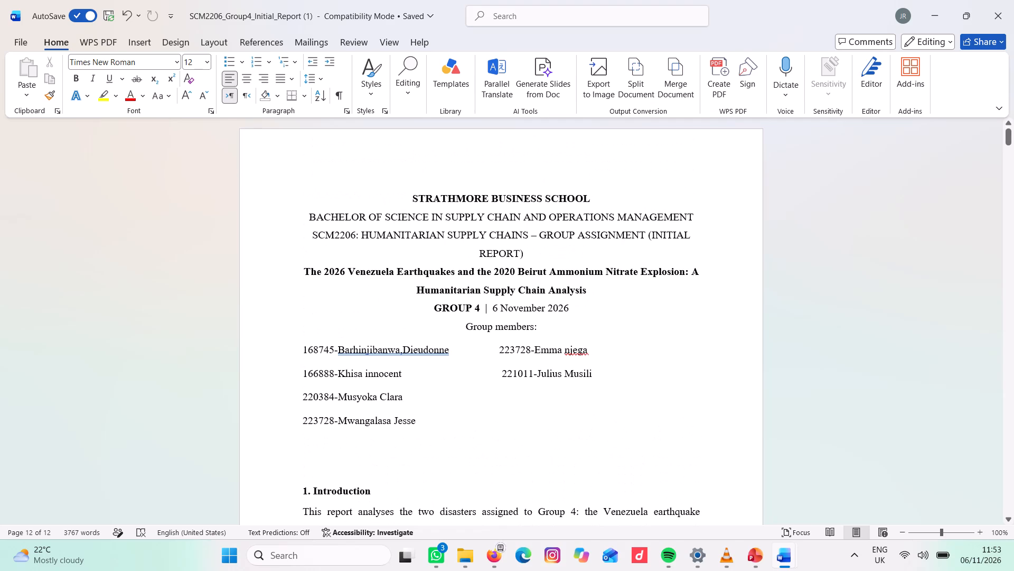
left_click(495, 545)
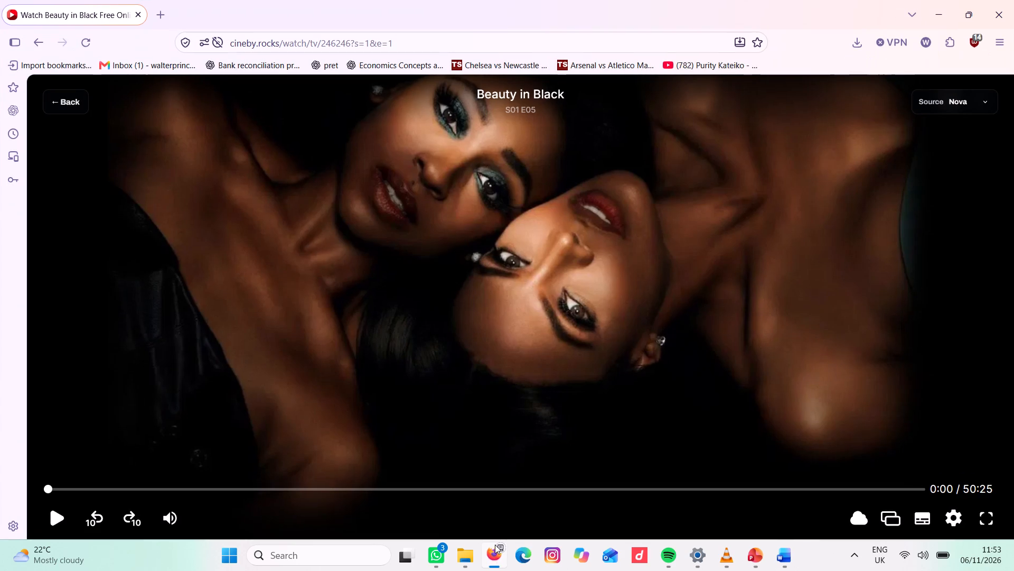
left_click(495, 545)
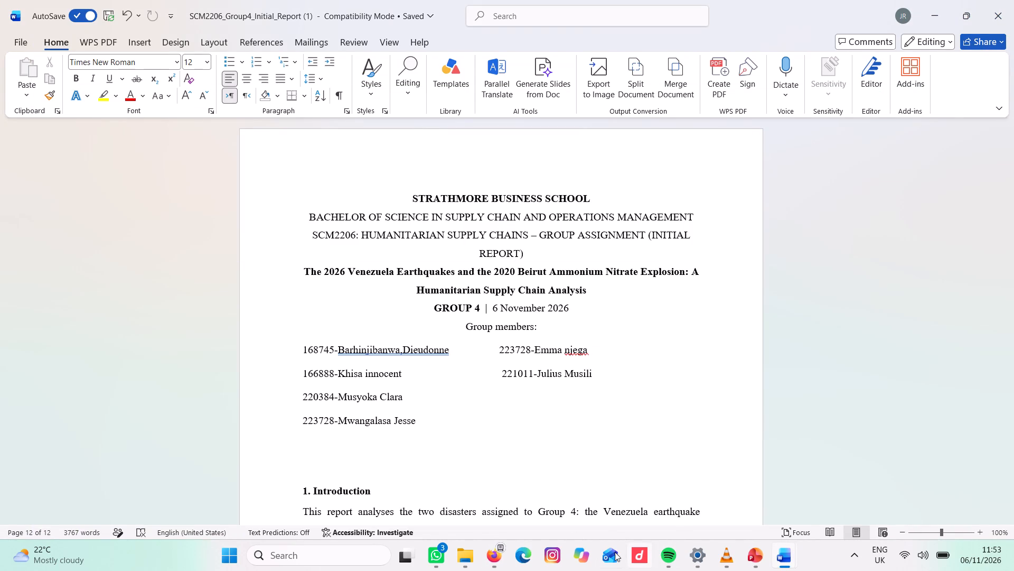
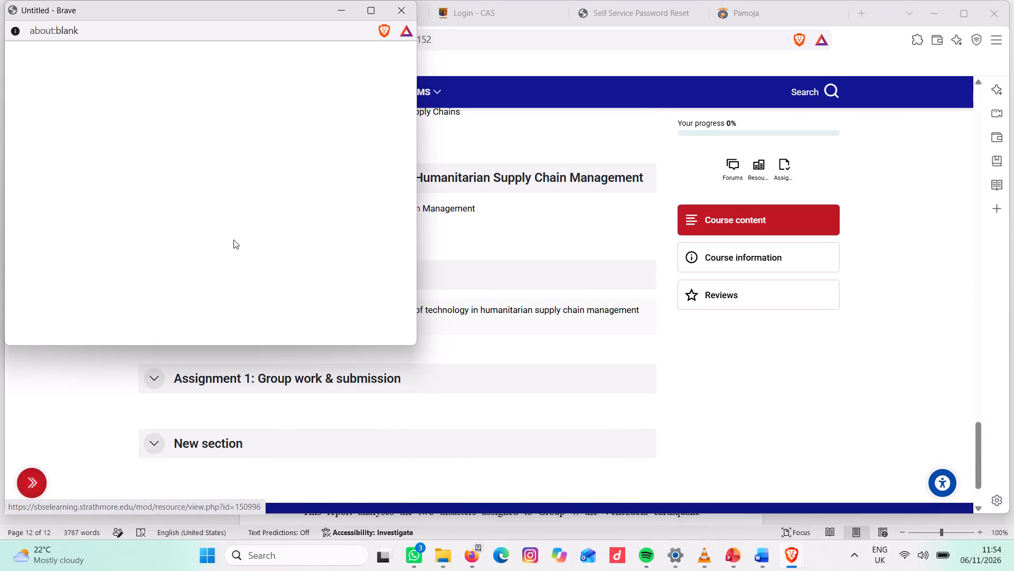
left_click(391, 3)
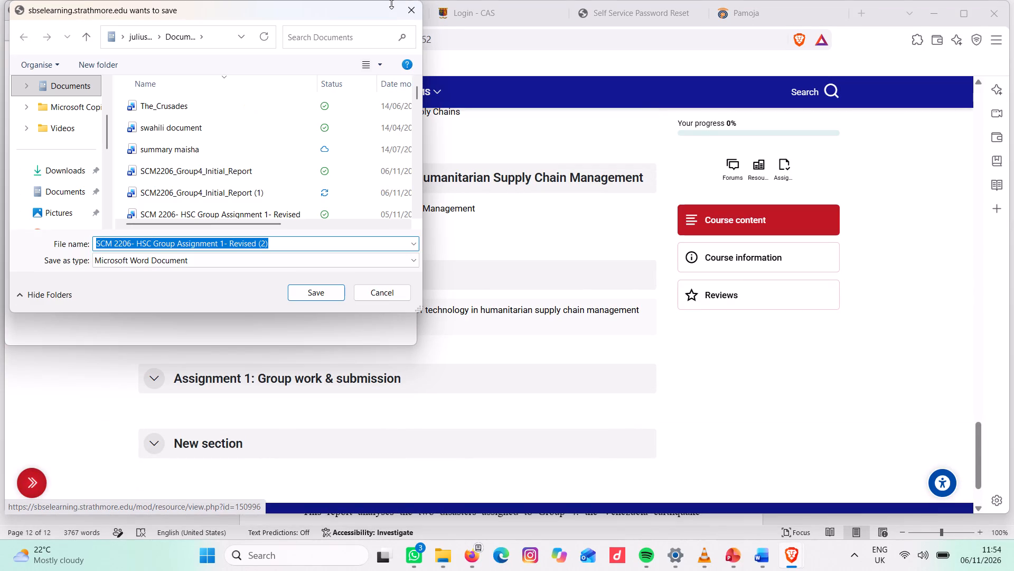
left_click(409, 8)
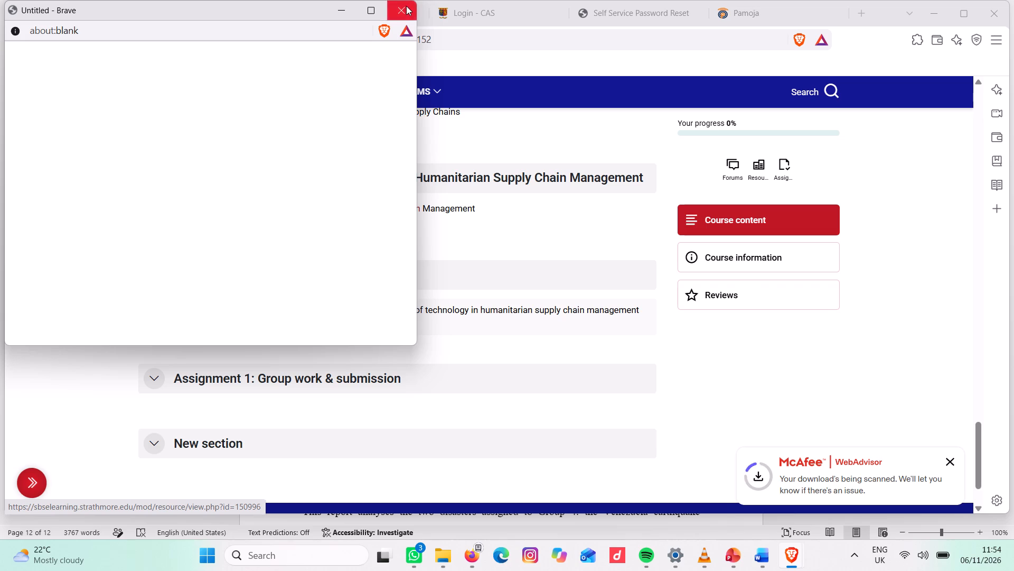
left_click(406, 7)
Download the Assignment 1 brief on humanitarian disasters and the role of technology from the course page and open it in Word.
scroll(410, 107, "up", 1)
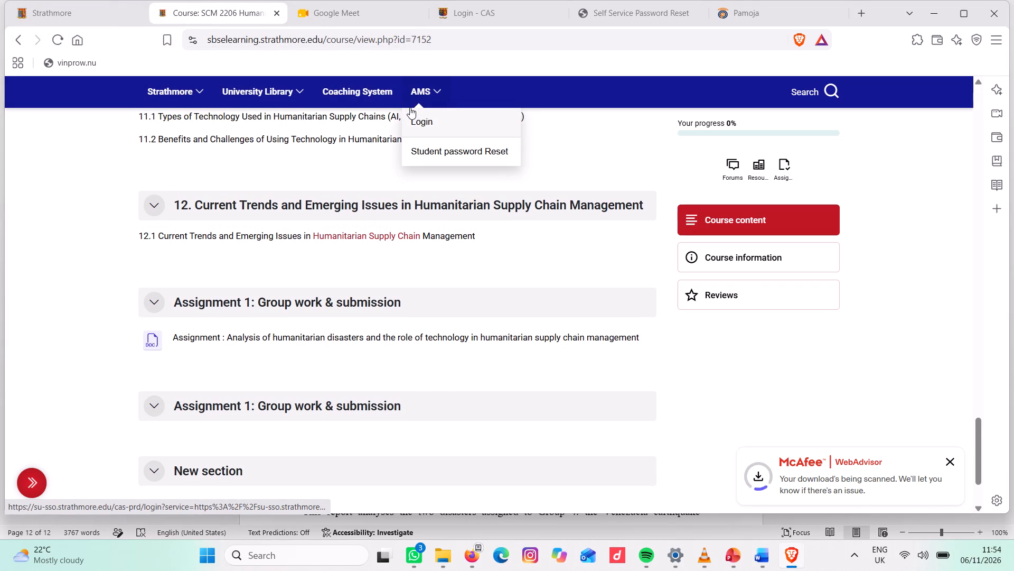
scroll(410, 107, "up", 1)
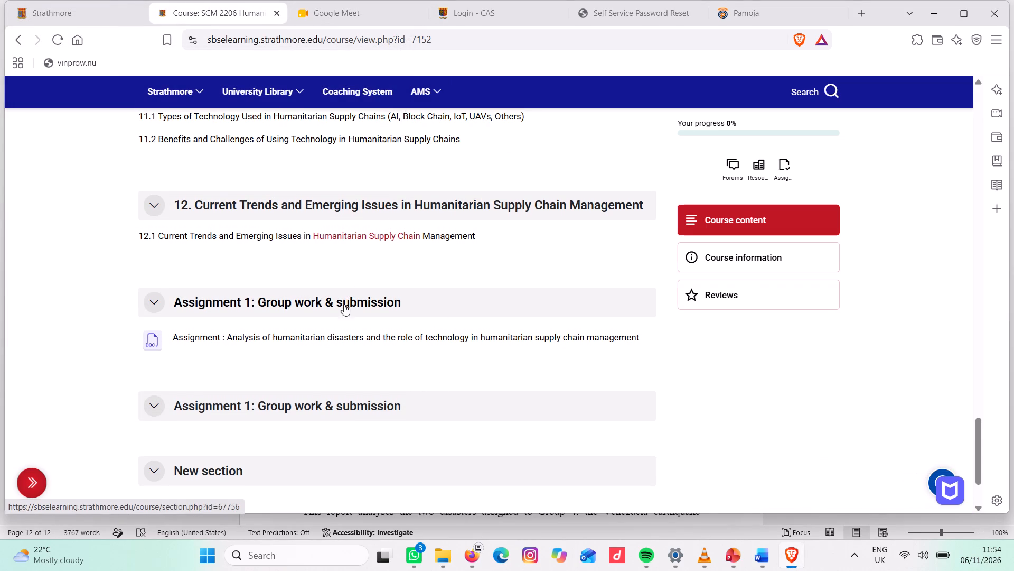
left_click(284, 333)
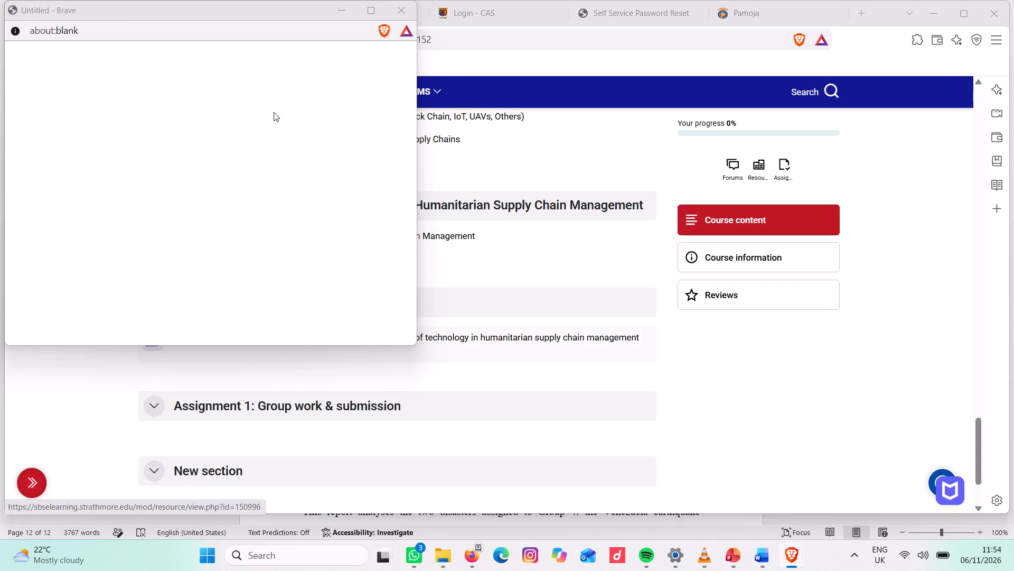
left_click(311, 288)
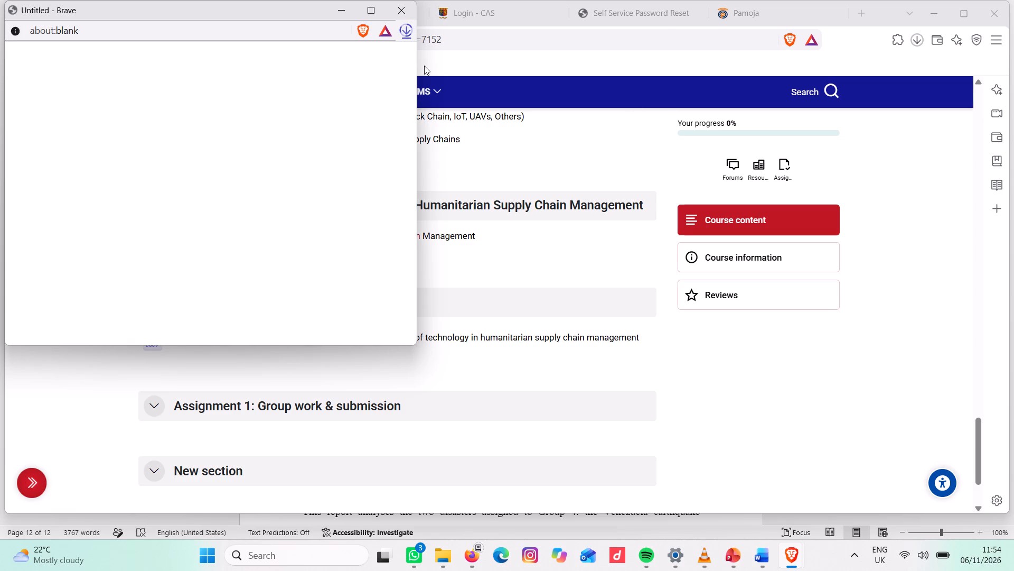
left_click(317, 60)
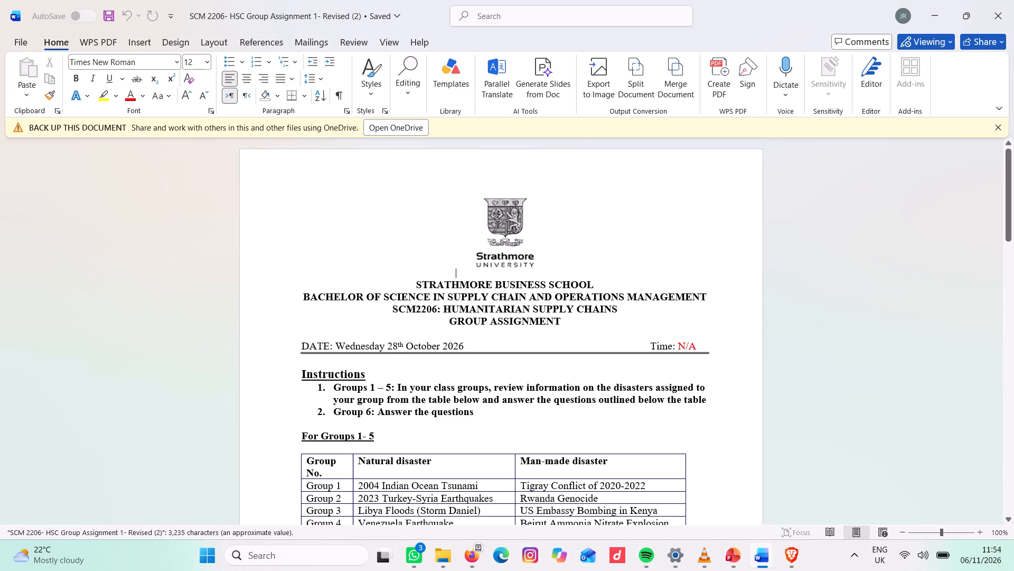
Read the assignment brief through its last page, examining the deliverables, report requirements, submission deadlines and general instructions.
scroll(459, 235, "down", 3)
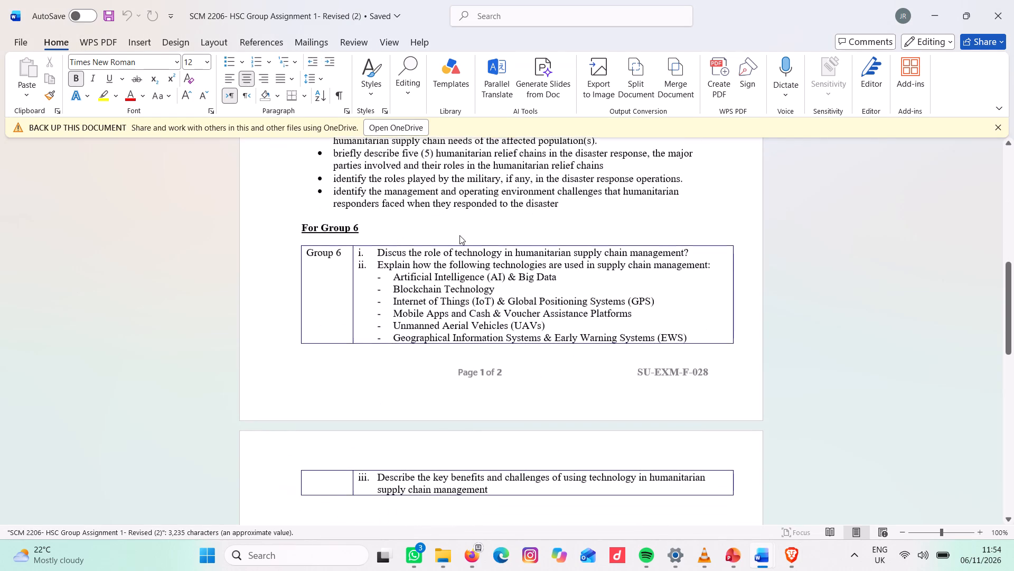
scroll(459, 235, "down", 4)
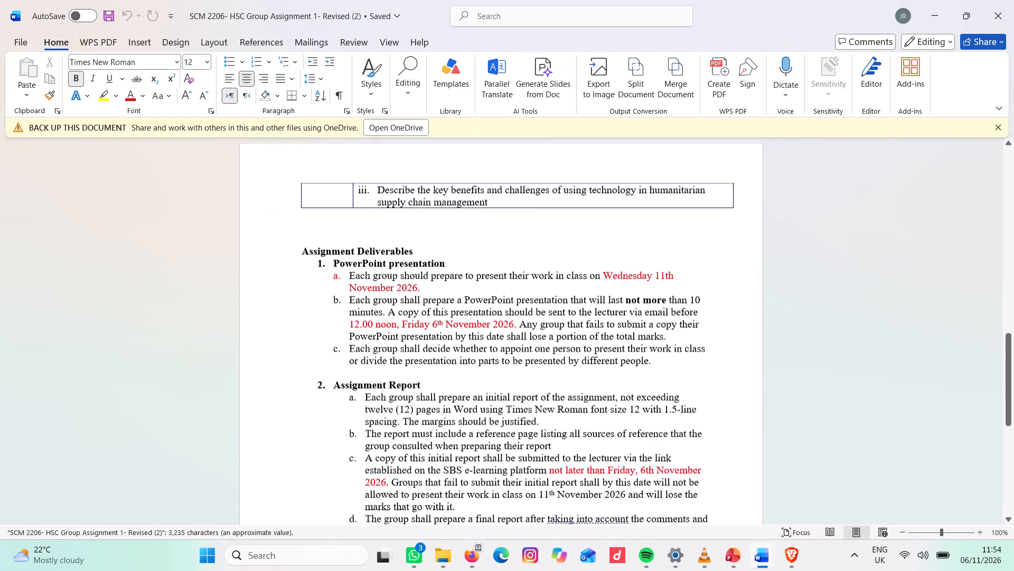
scroll(459, 235, "down", 3)
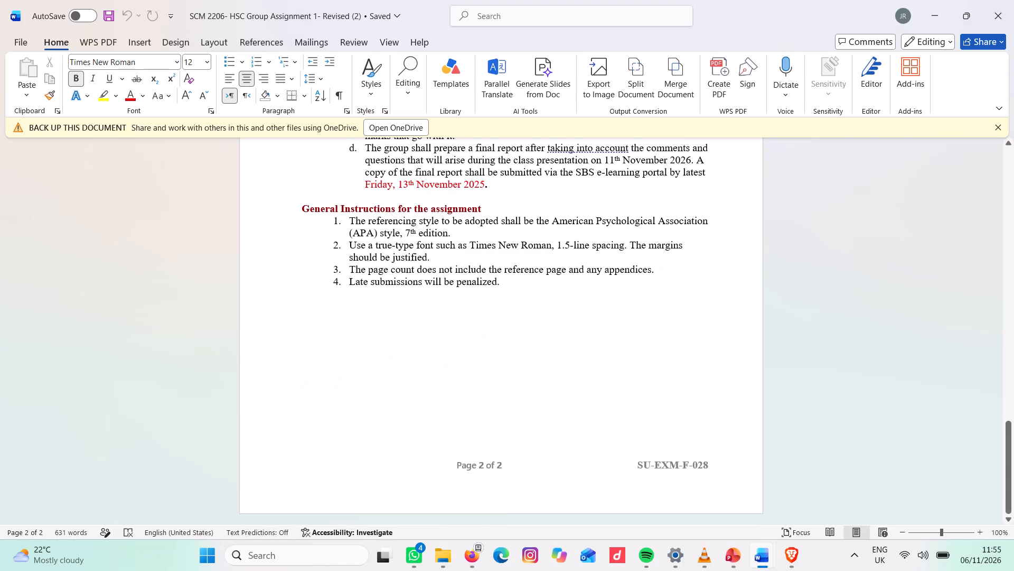
scroll(459, 235, "up", 1)
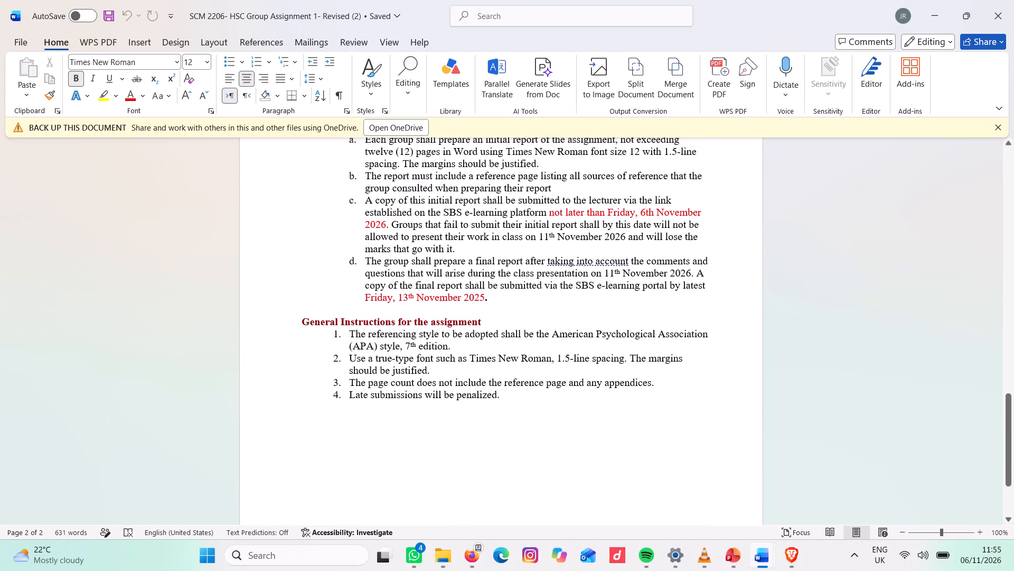
scroll(459, 235, "up", 2)
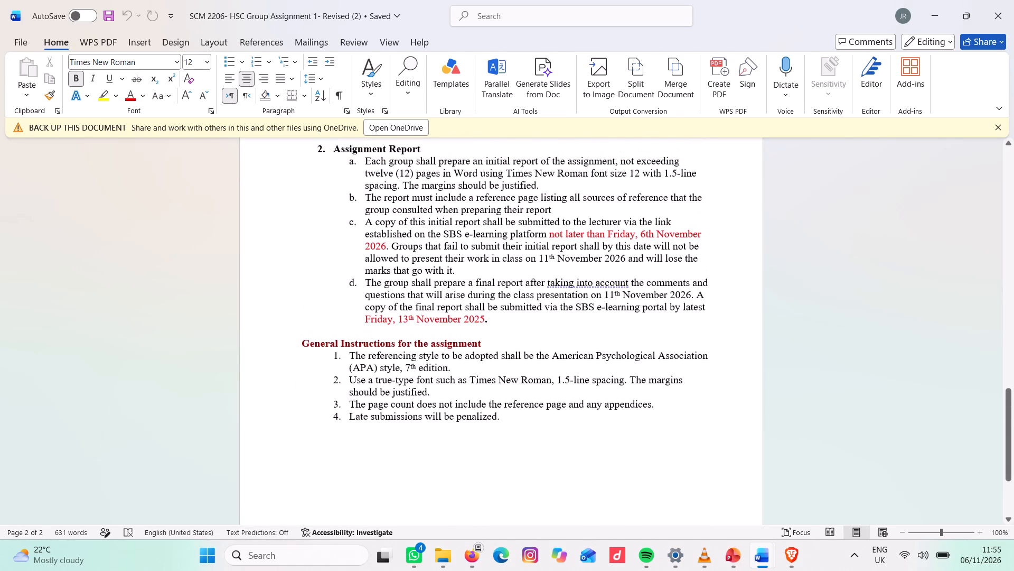
scroll(459, 235, "up", 1)
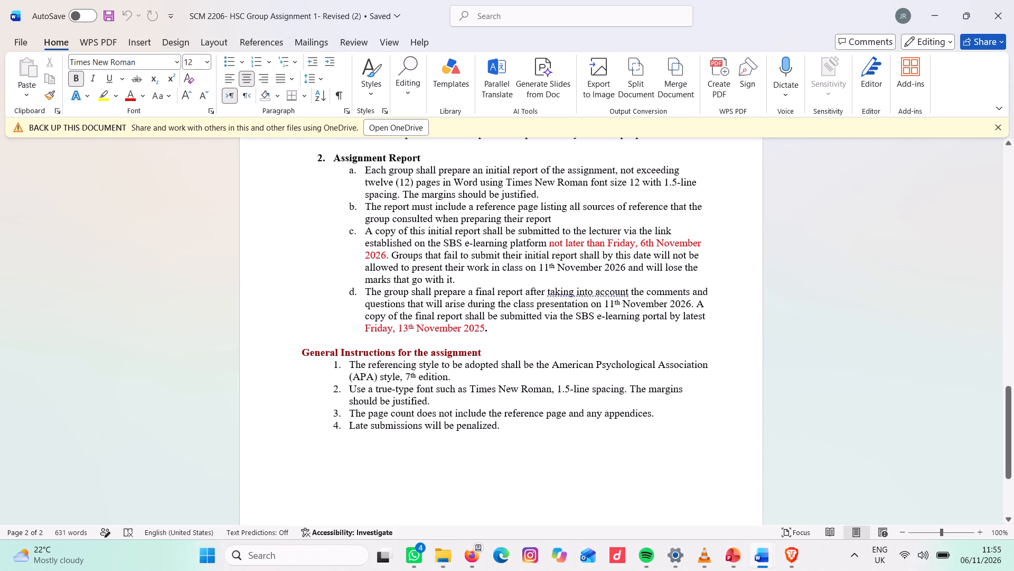
scroll(459, 235, "up", 4)
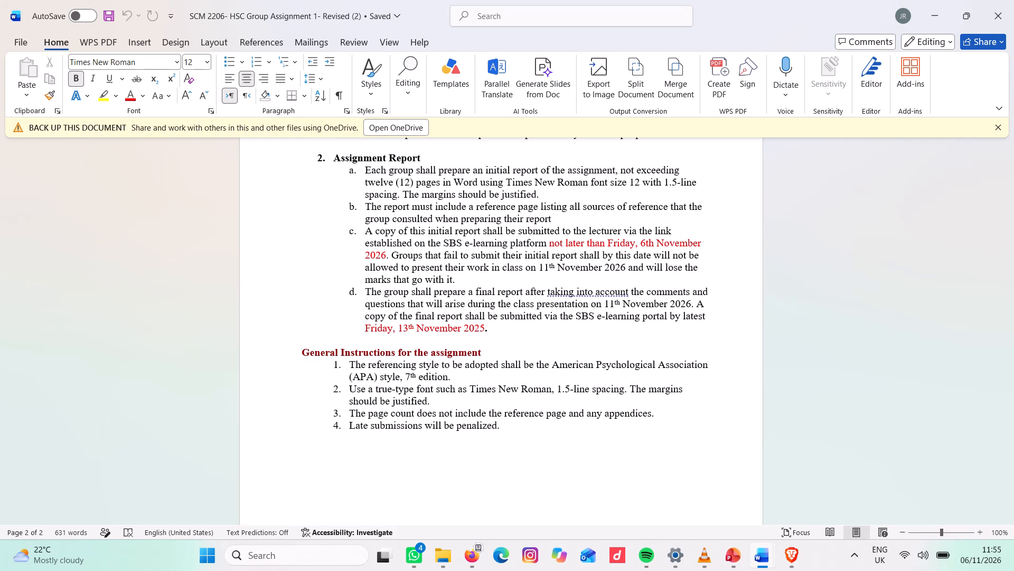
scroll(459, 235, "up", 4)
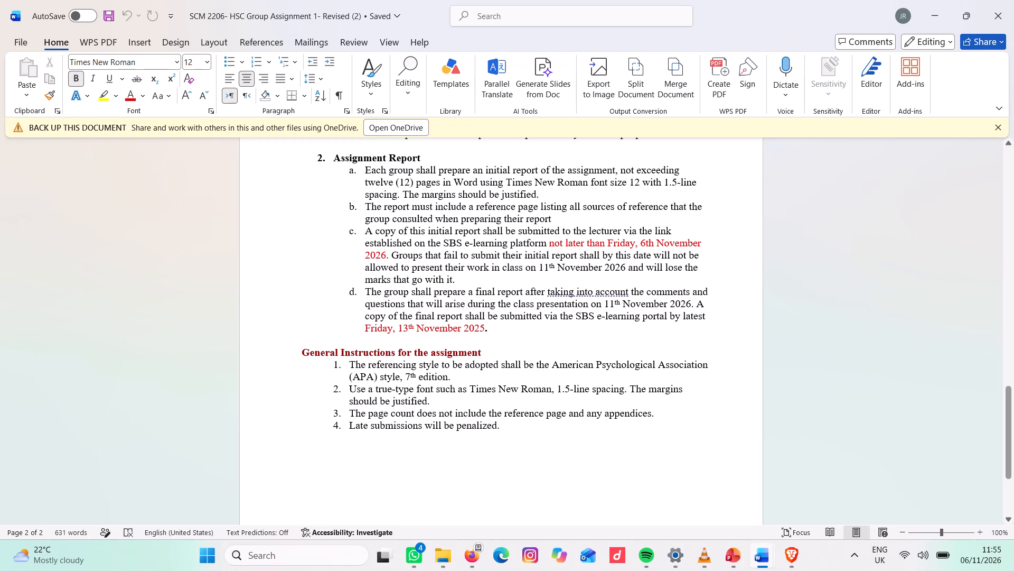
Switch back to the course page in Brave and check the second "Assignment 1: Group work & submission" section.
left_click(788, 564)
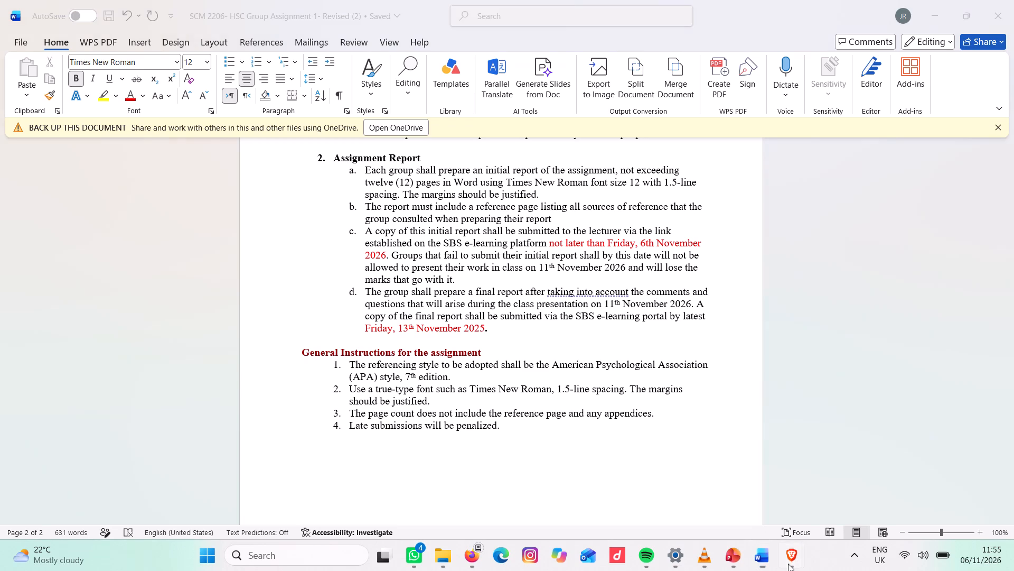
left_click(768, 515)
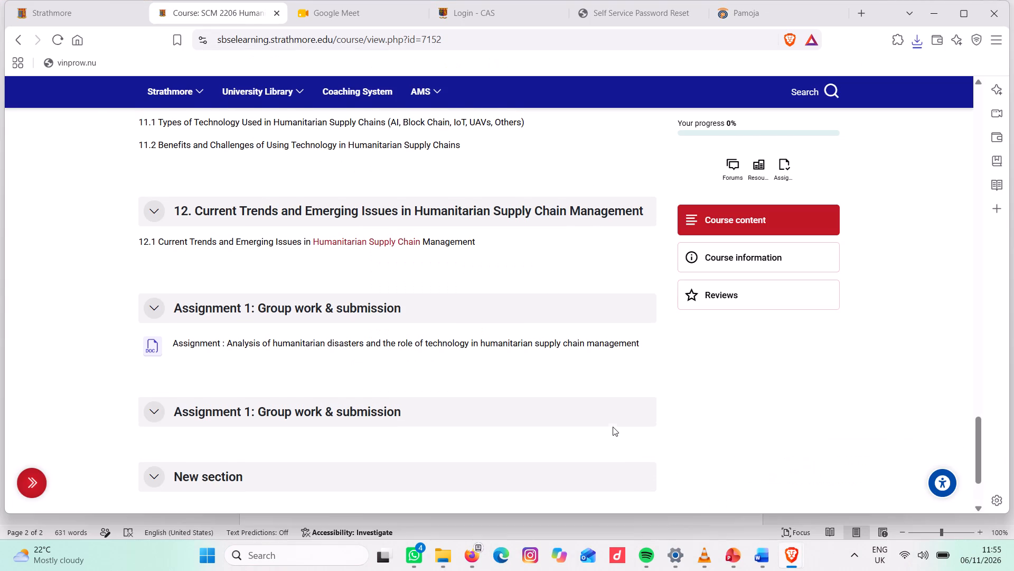
left_click(315, 404)
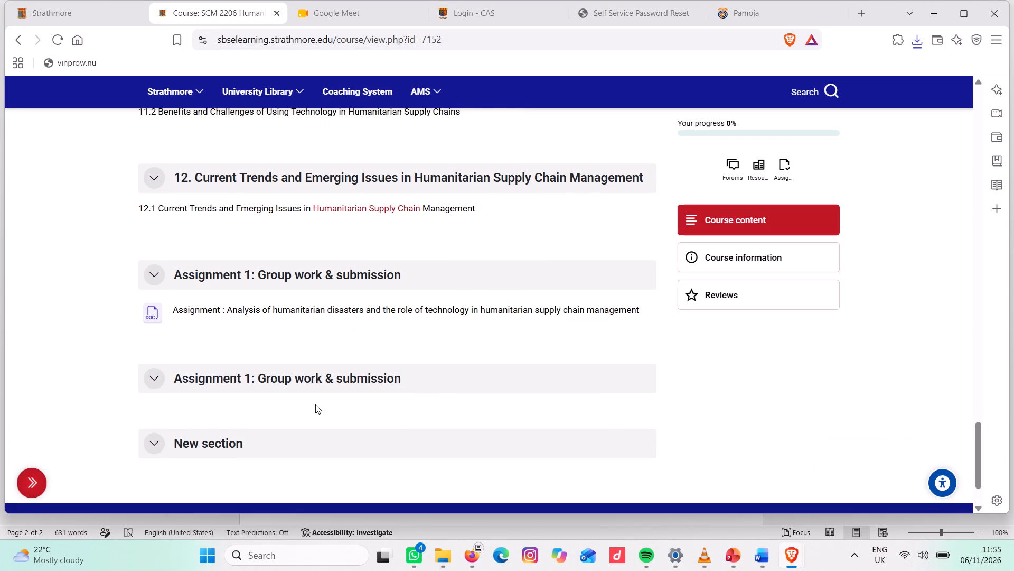
double_click(315, 404)
left_click(293, 410)
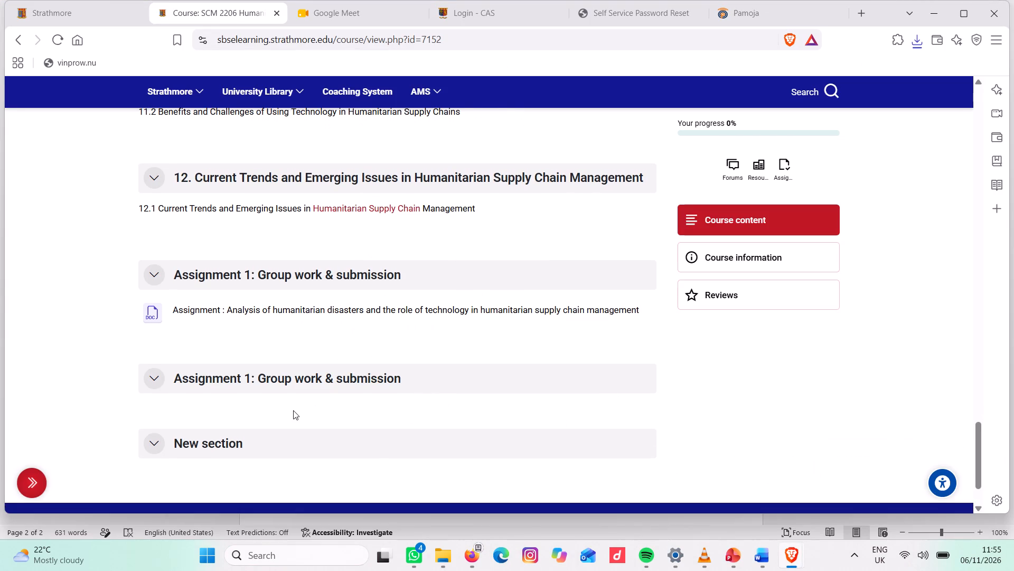
double_click(293, 410)
left_click(293, 410)
Look through the SCM 2206 course page sections, from New section back up to General and the first topics.
scroll(344, 427, "down", 5)
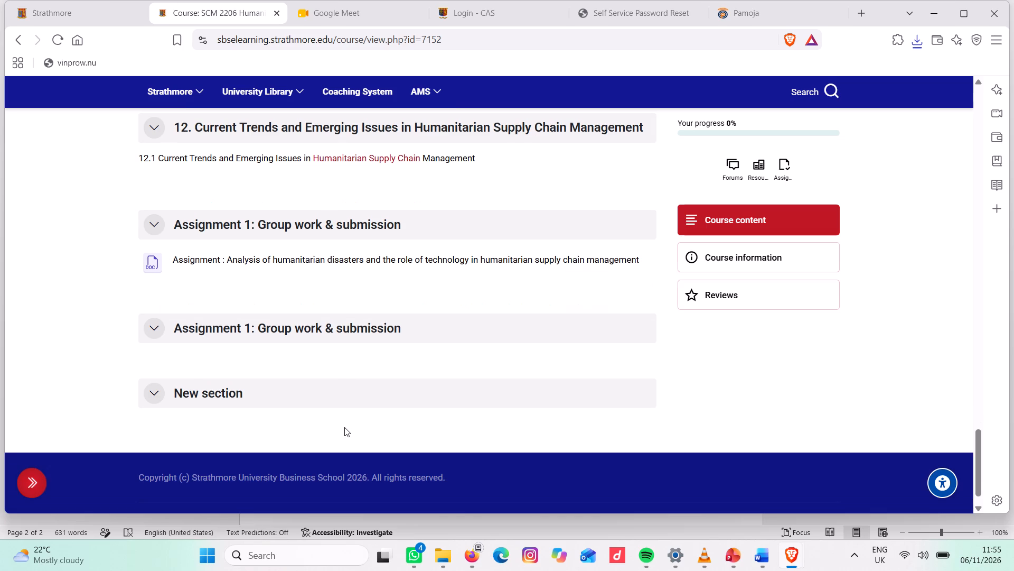
scroll(344, 427, "down", 1)
scroll(344, 427, "up", 3)
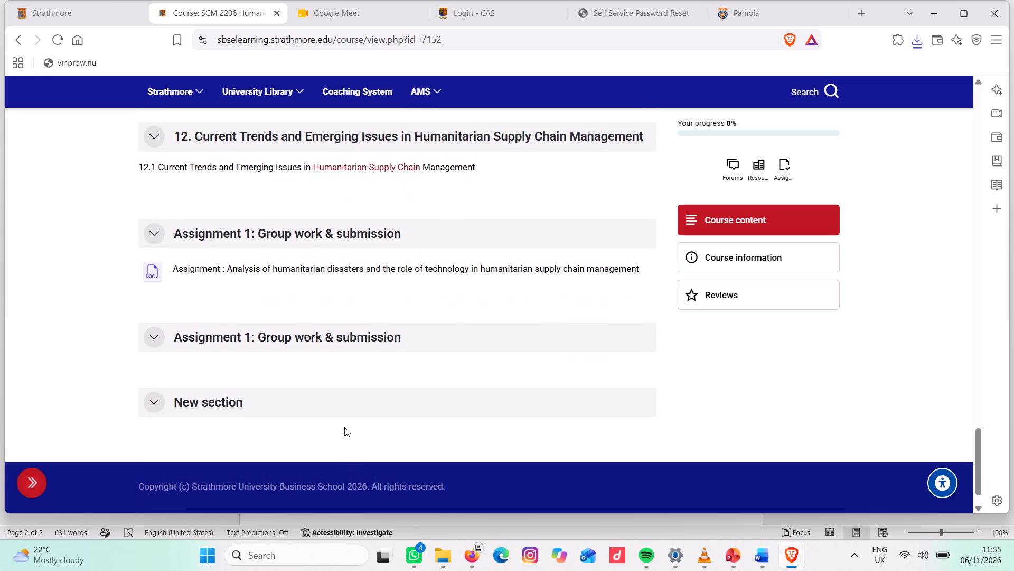
scroll(344, 427, "up", 4)
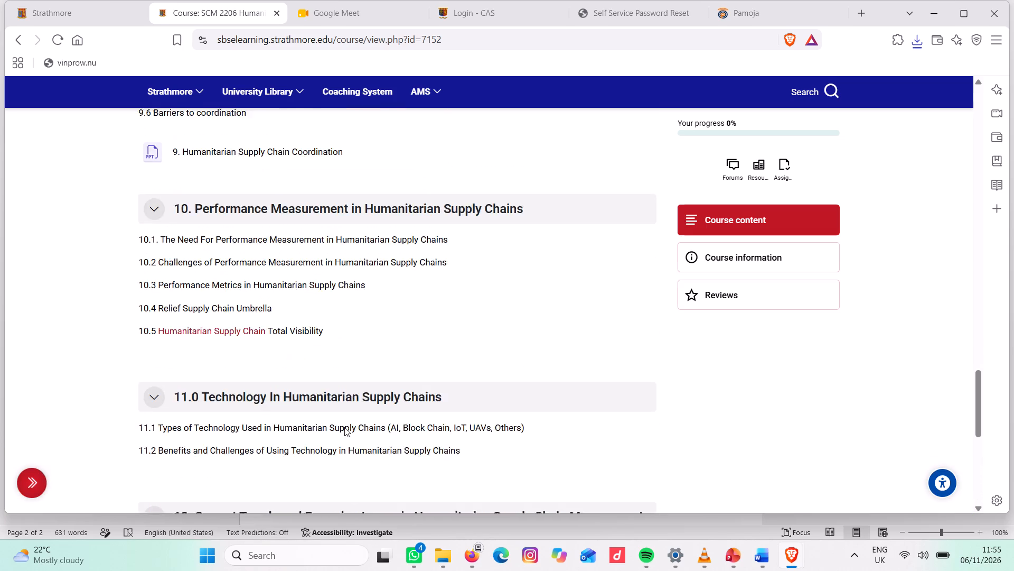
scroll(344, 427, "up", 1)
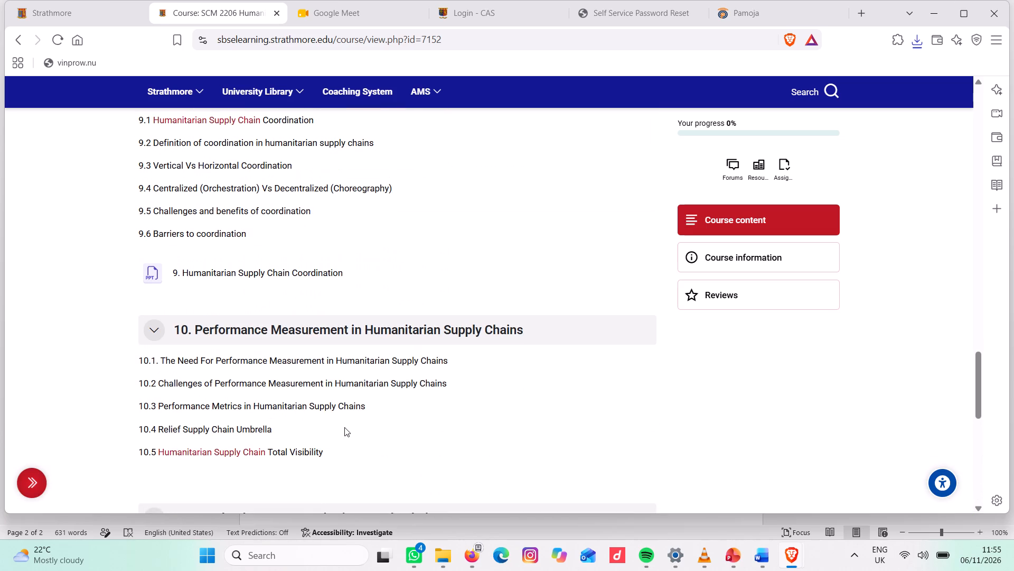
scroll(344, 427, "up", 2)
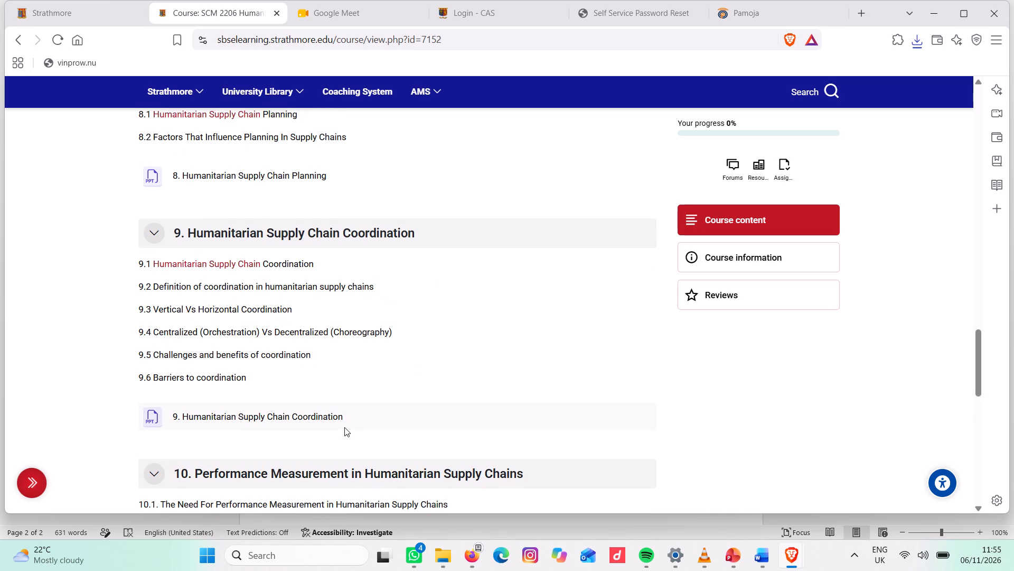
scroll(344, 427, "up", 4)
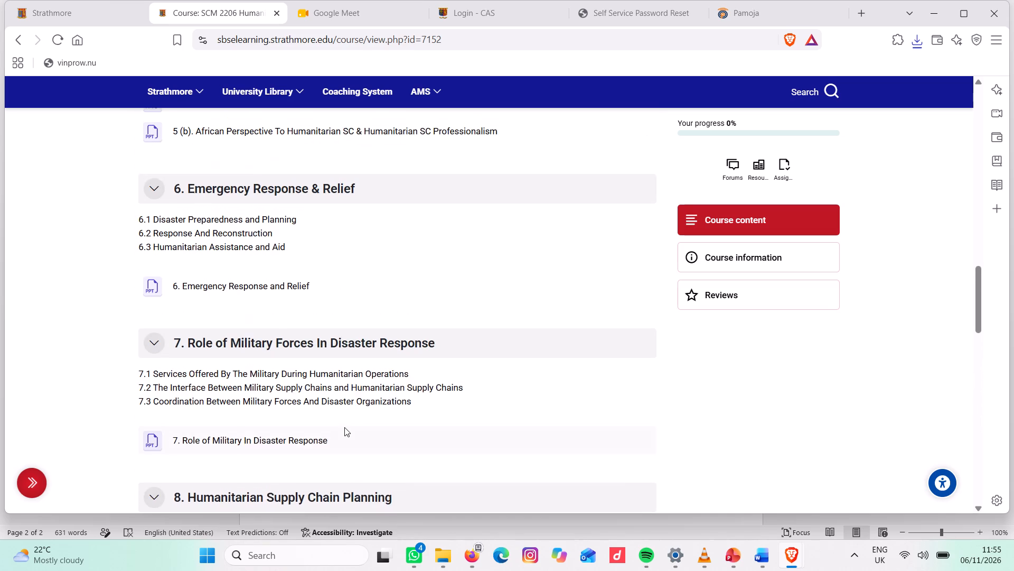
scroll(344, 427, "up", 6)
scroll(344, 427, "down", 1)
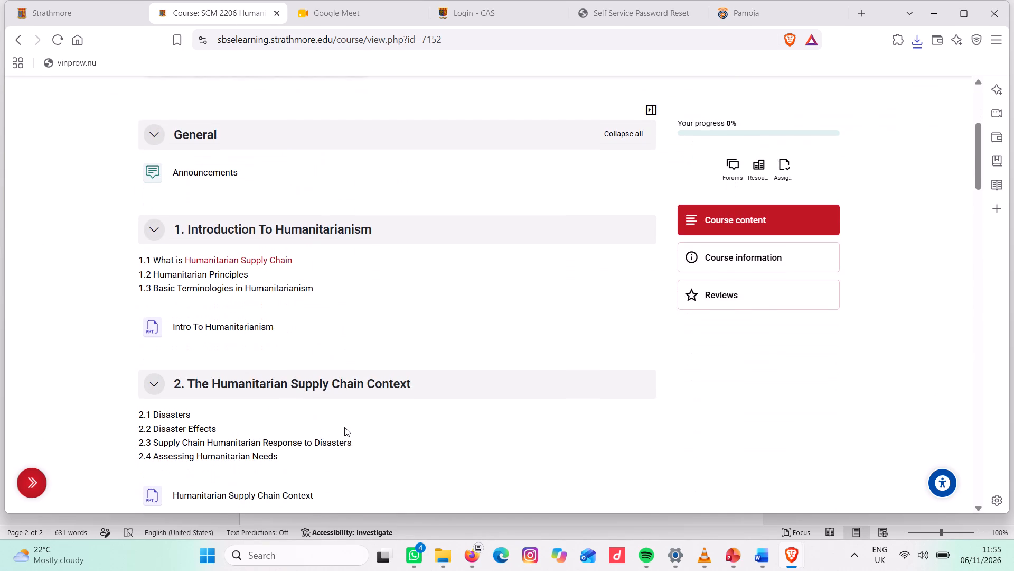
scroll(344, 427, "down", 1)
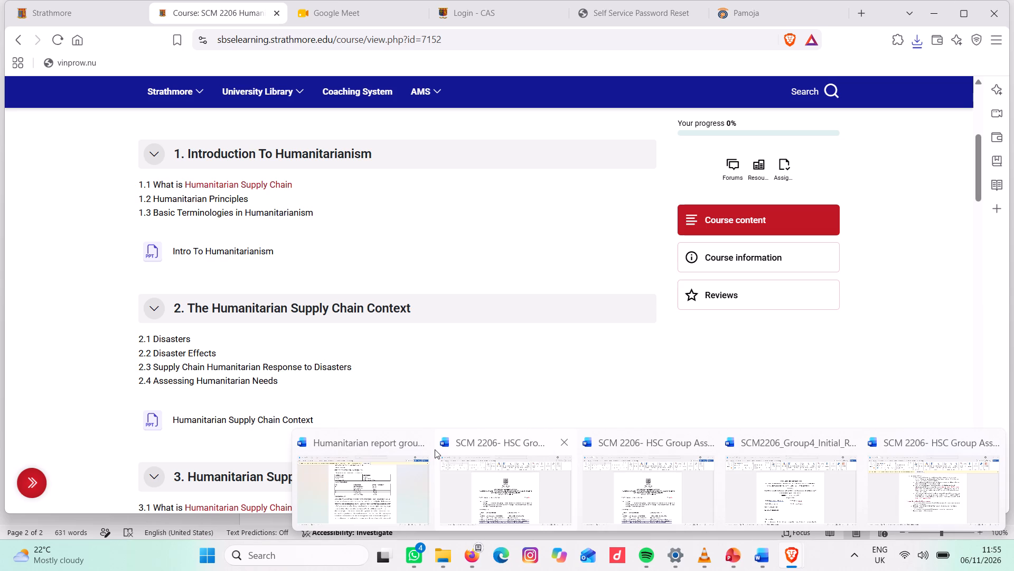
Switch to the Group 2 humanitarian report in Word and examine its introduction and the context and impact section.
left_click(398, 469)
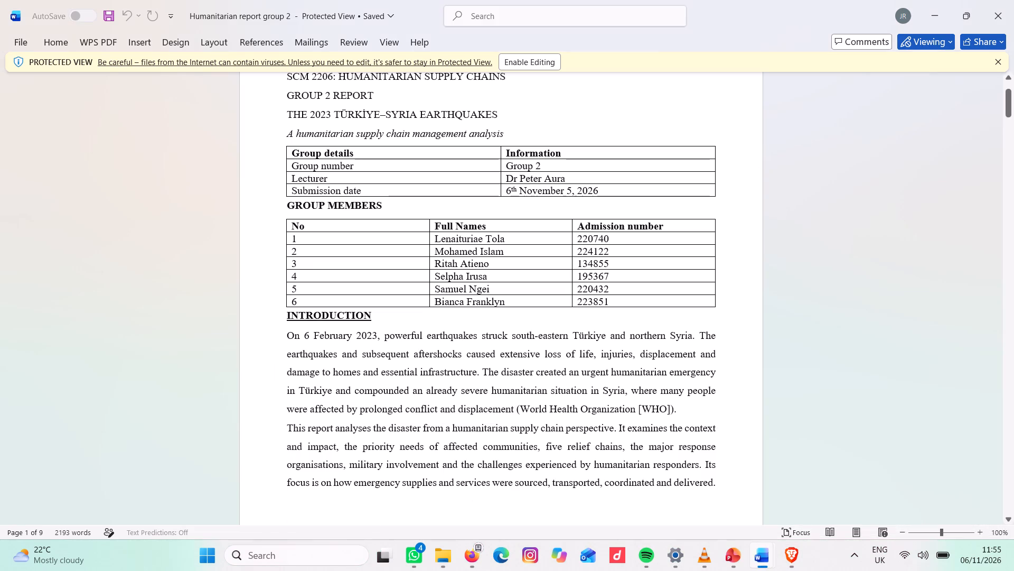
scroll(486, 346, "down", 1)
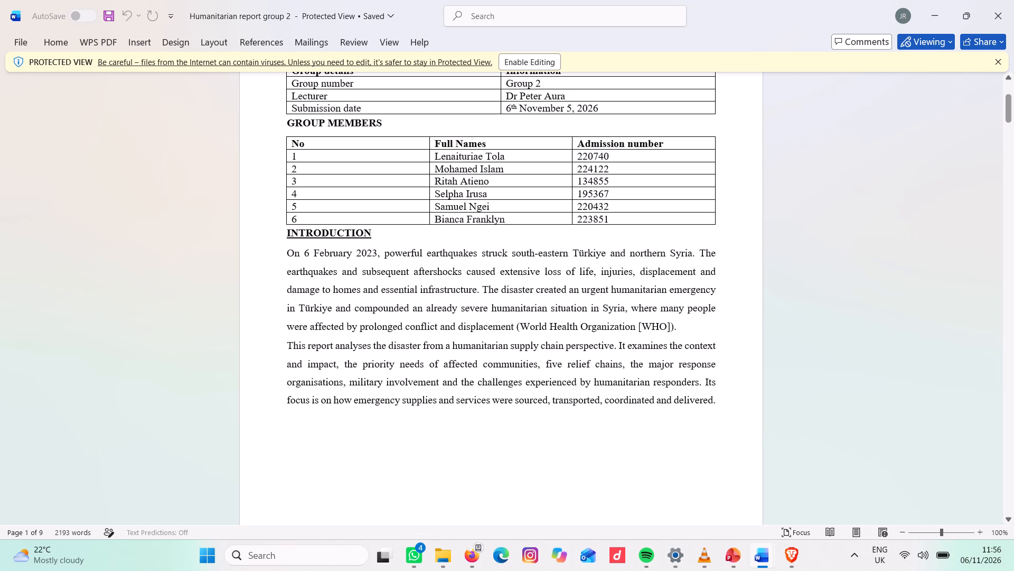
scroll(479, 367, "down", 1)
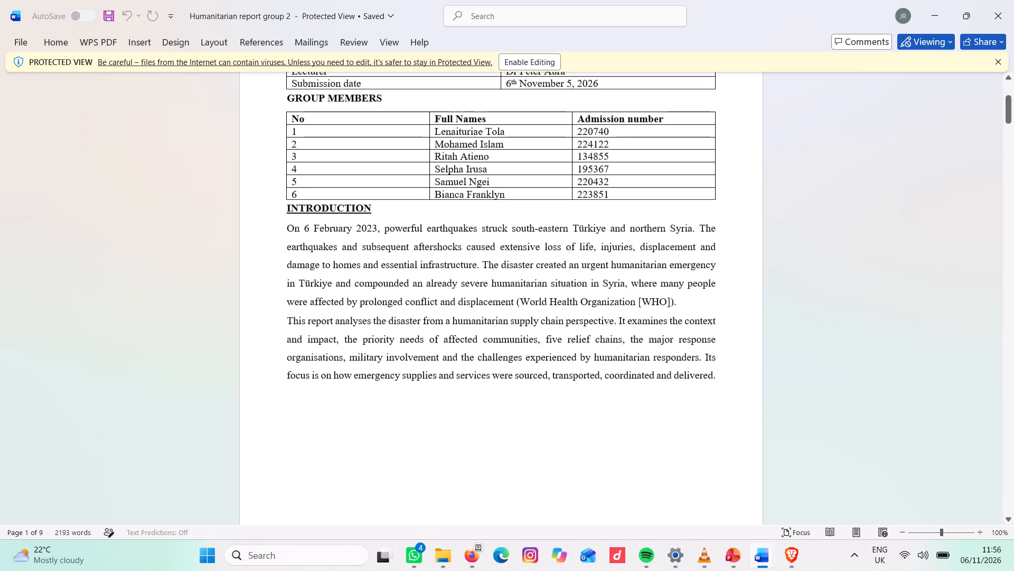
scroll(479, 367, "down", 1)
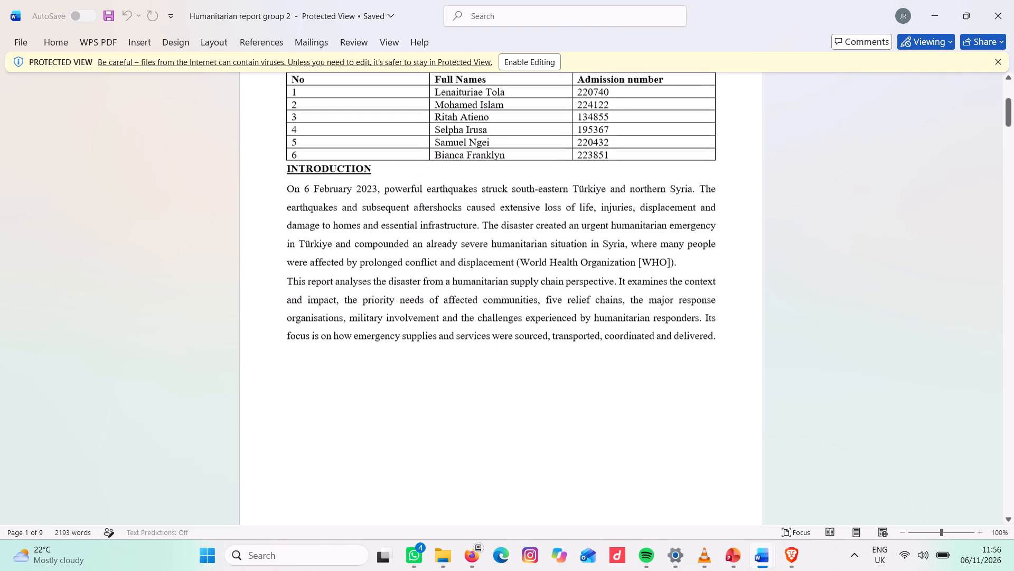
scroll(479, 367, "down", 2)
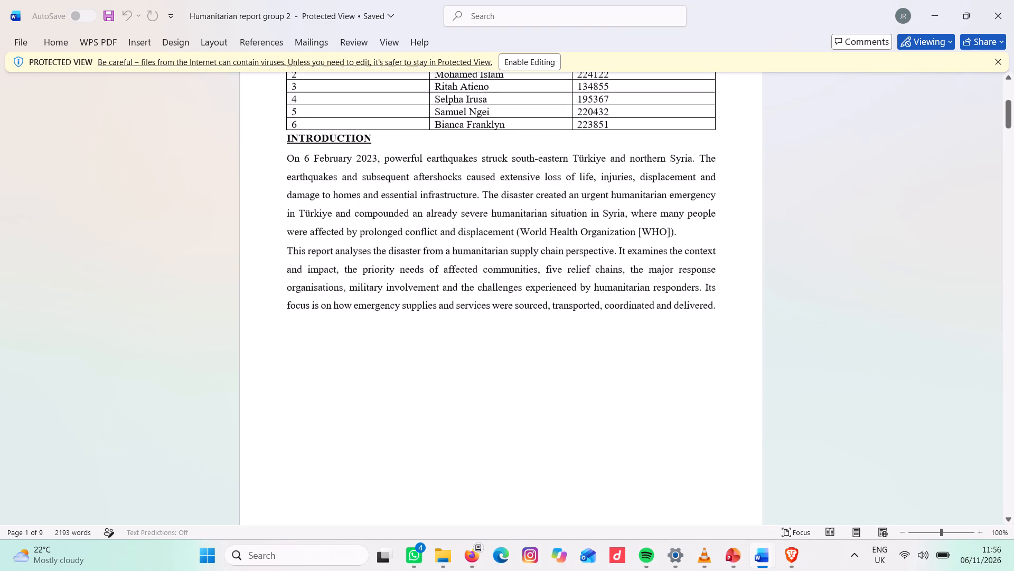
scroll(479, 367, "down", 1)
scroll(479, 367, "up", 2)
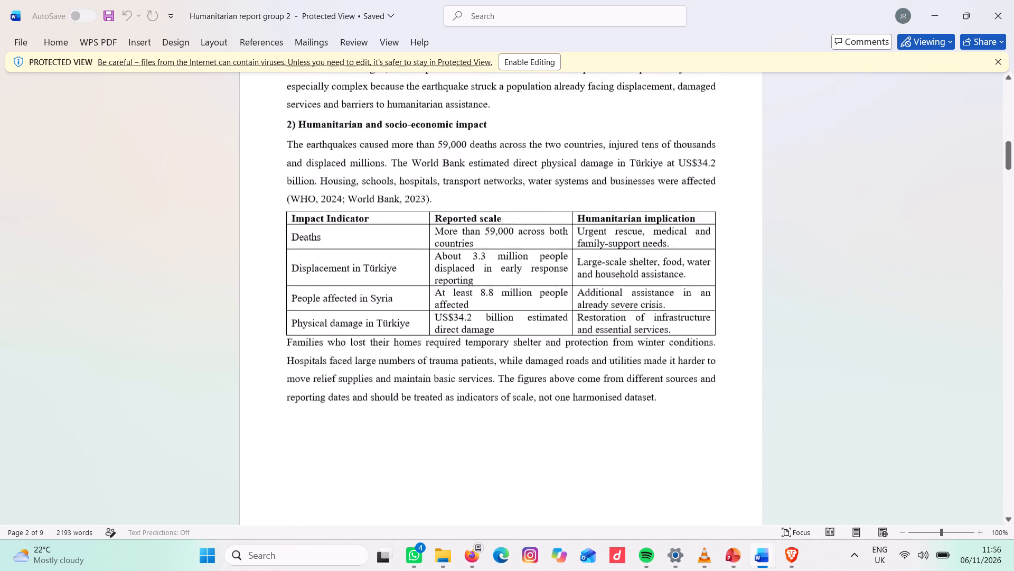
scroll(479, 367, "up", 2)
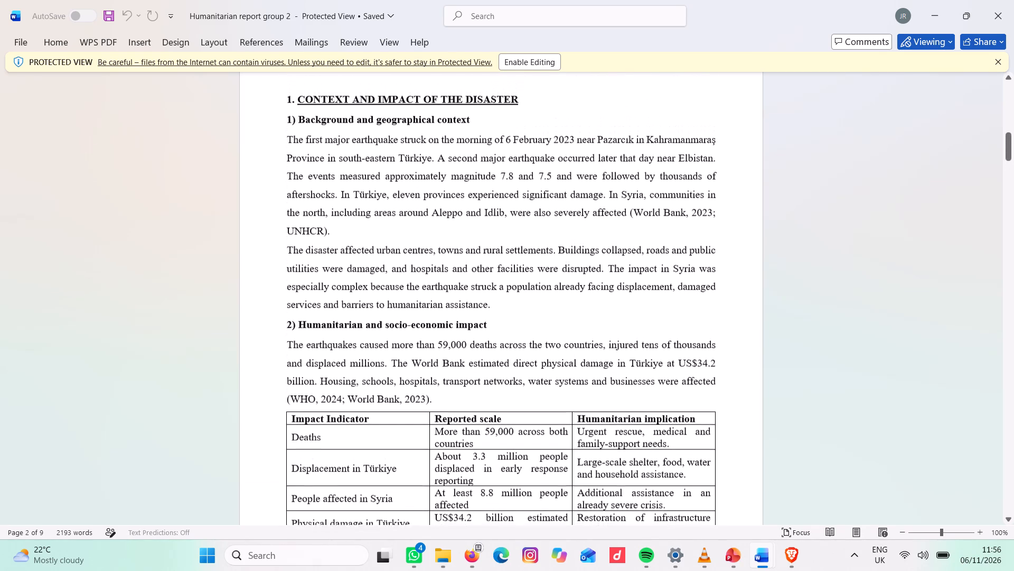
scroll(479, 367, "up", 1)
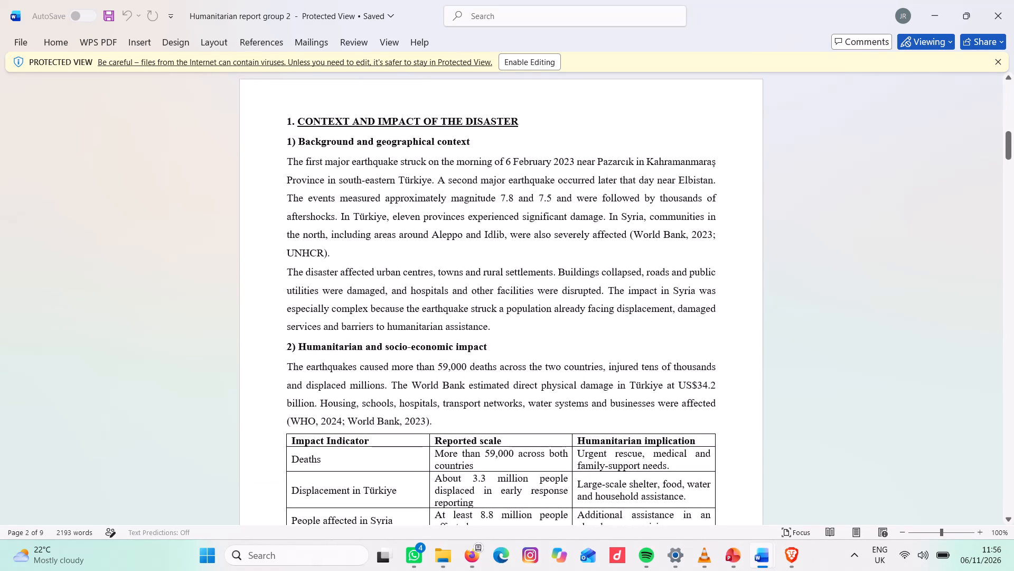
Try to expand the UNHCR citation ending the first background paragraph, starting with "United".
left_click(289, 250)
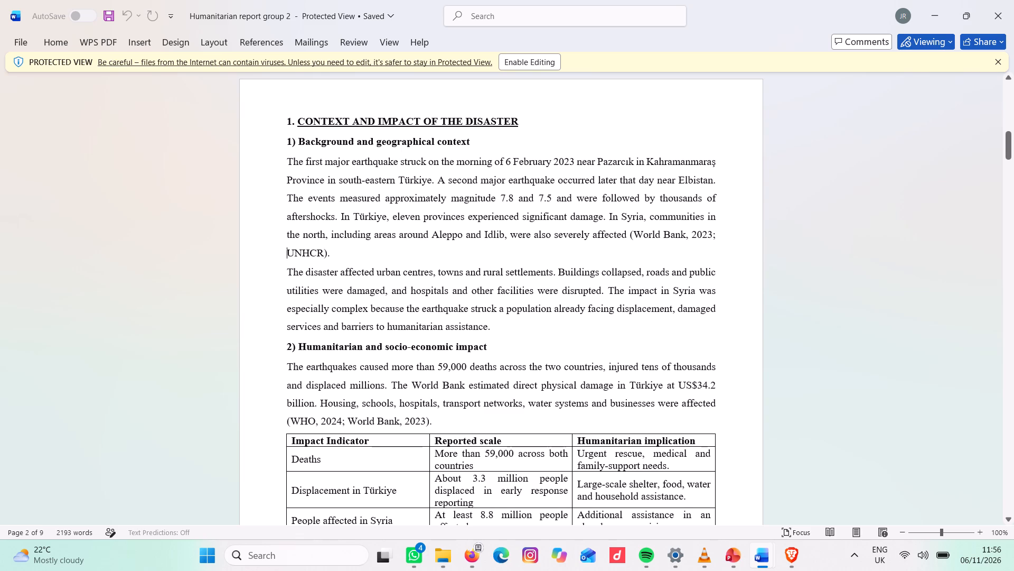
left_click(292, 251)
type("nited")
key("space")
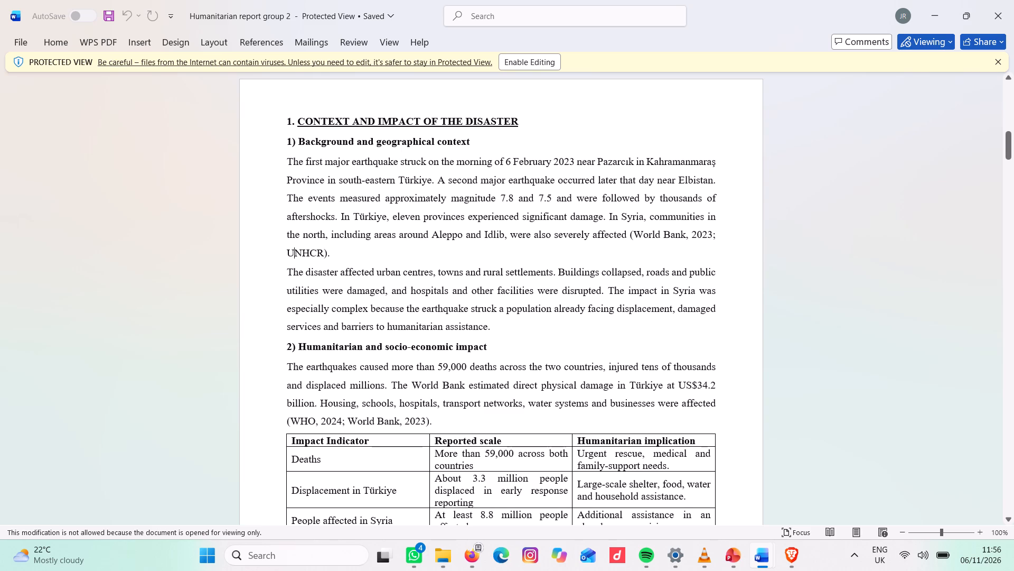
Enable editing of the protected Group 2 report.
left_click(527, 62)
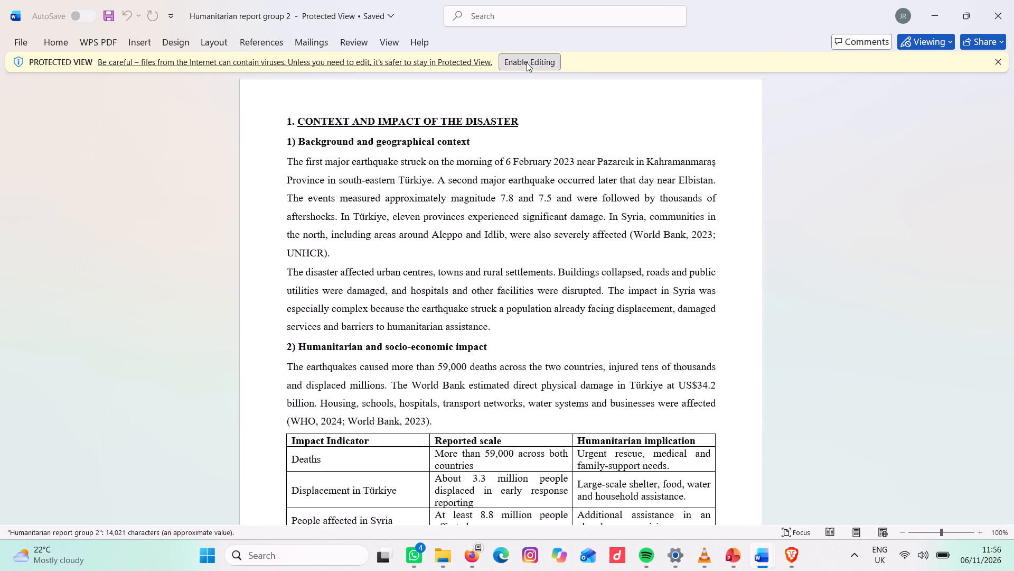
Expand the UNHCR citation ending the first paragraph of Background and geographical context to "United Nation High Commissioner for Refugees(UNHCR)".
scroll(303, 351, "down", 1)
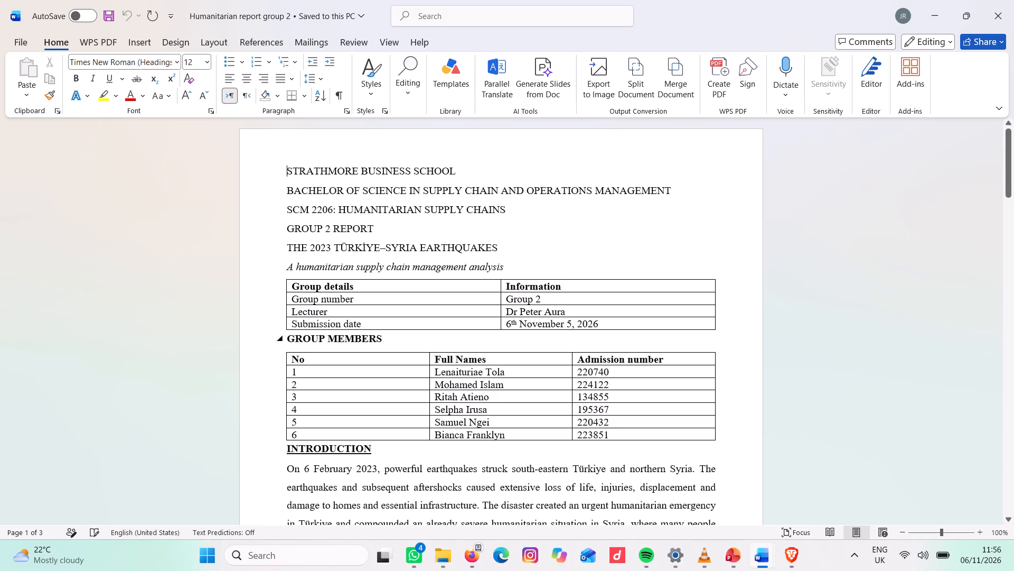
scroll(303, 351, "down", 4)
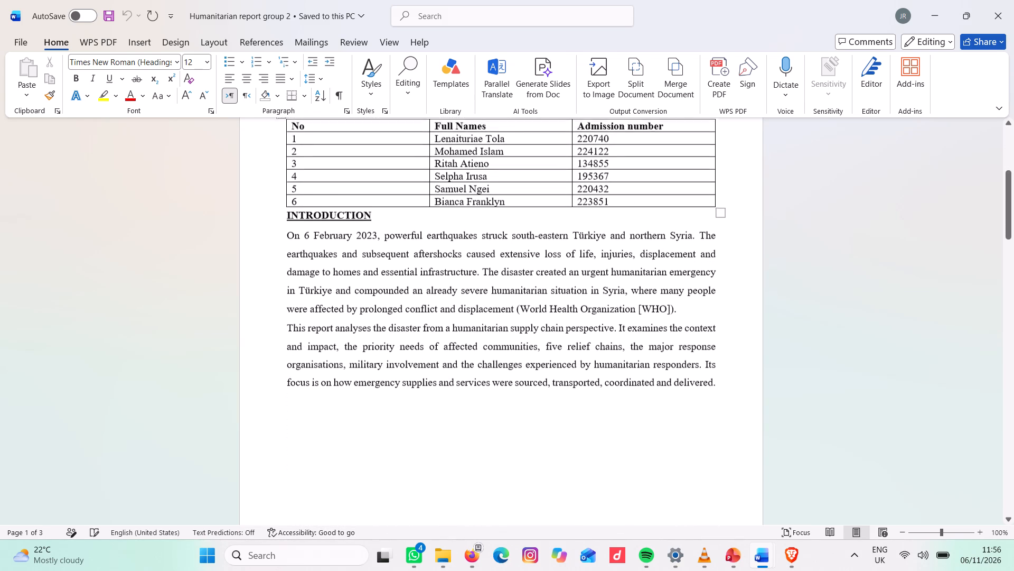
scroll(303, 351, "down", 2)
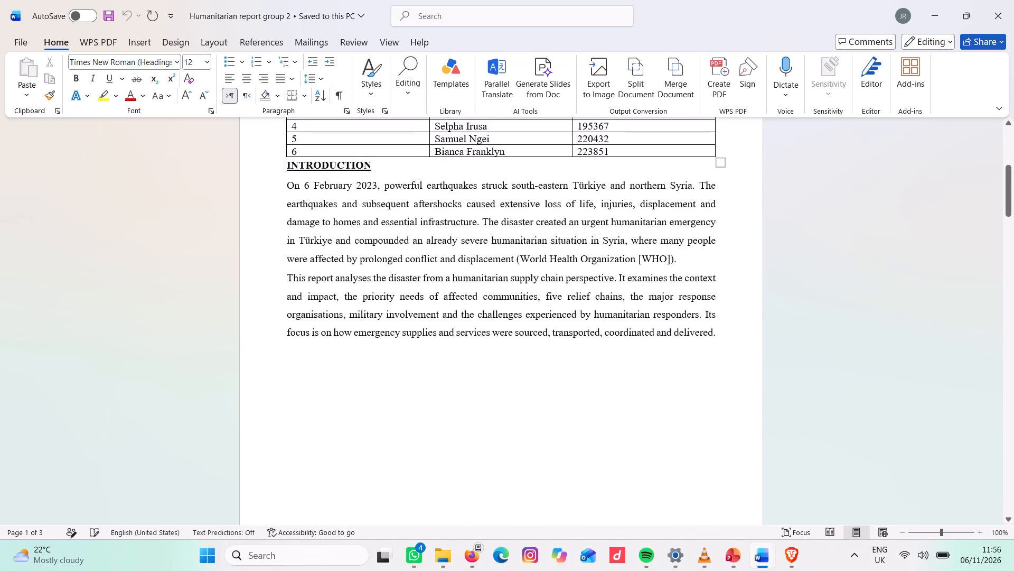
scroll(303, 351, "down", 3)
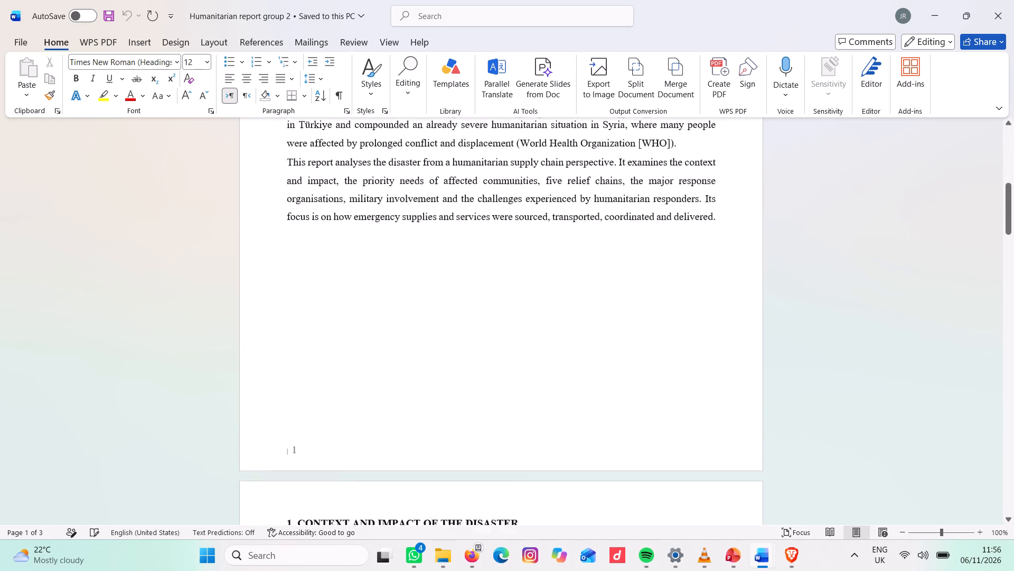
scroll(303, 351, "down", 1)
scroll(303, 351, "up", 2)
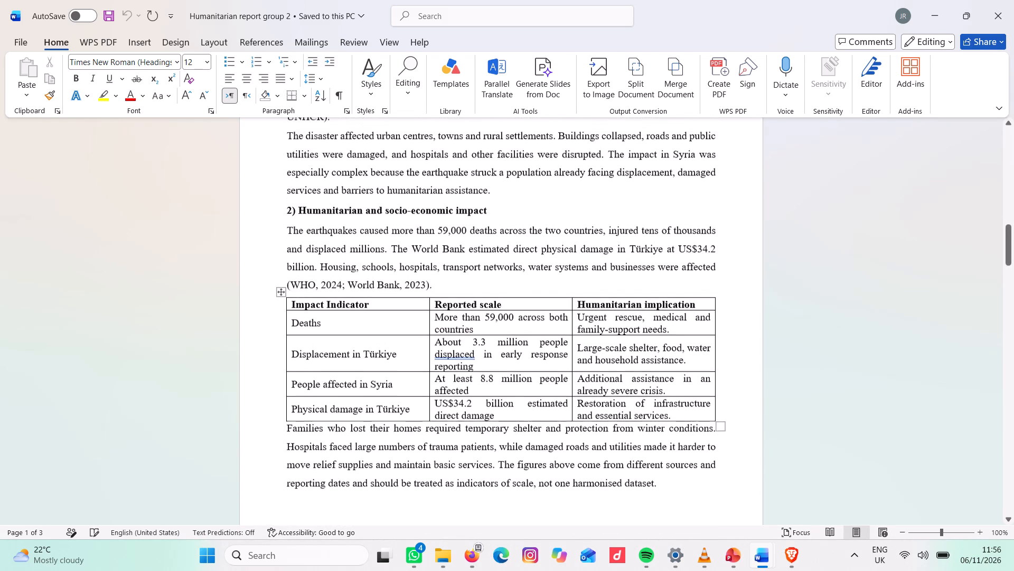
scroll(303, 351, "up", 1)
scroll(303, 351, "down", 1)
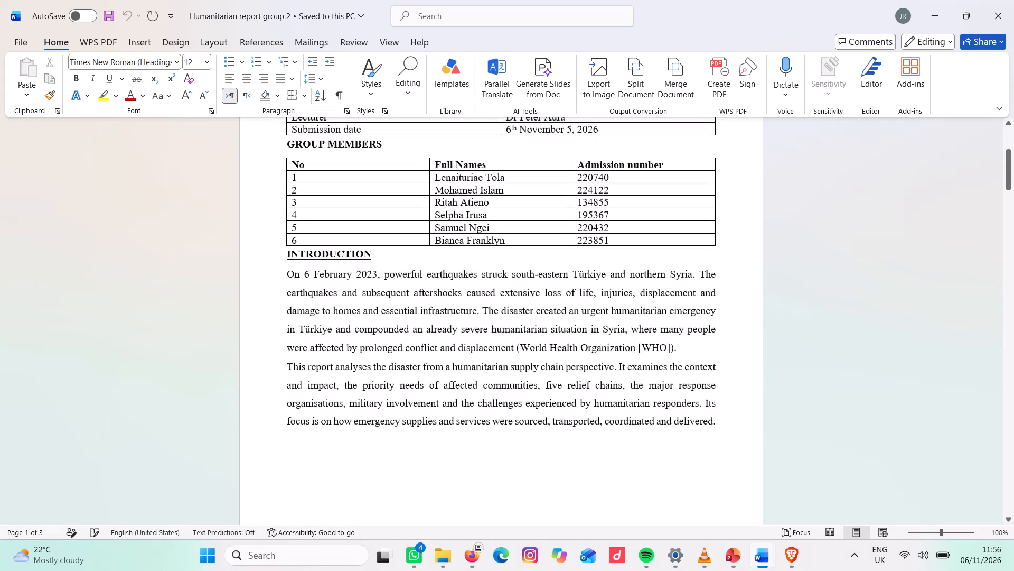
scroll(303, 351, "down", 2)
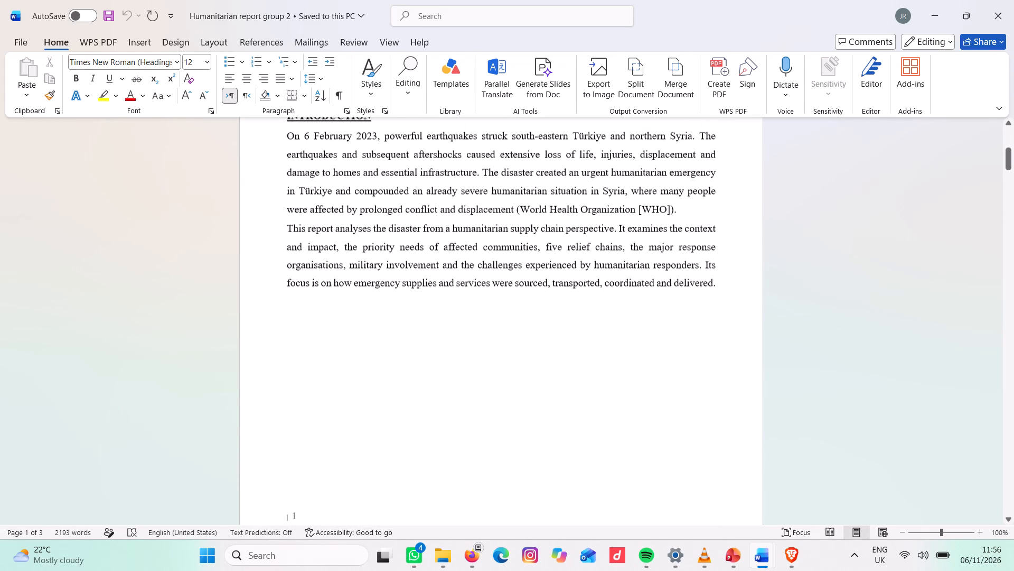
scroll(328, 327, "down", 2)
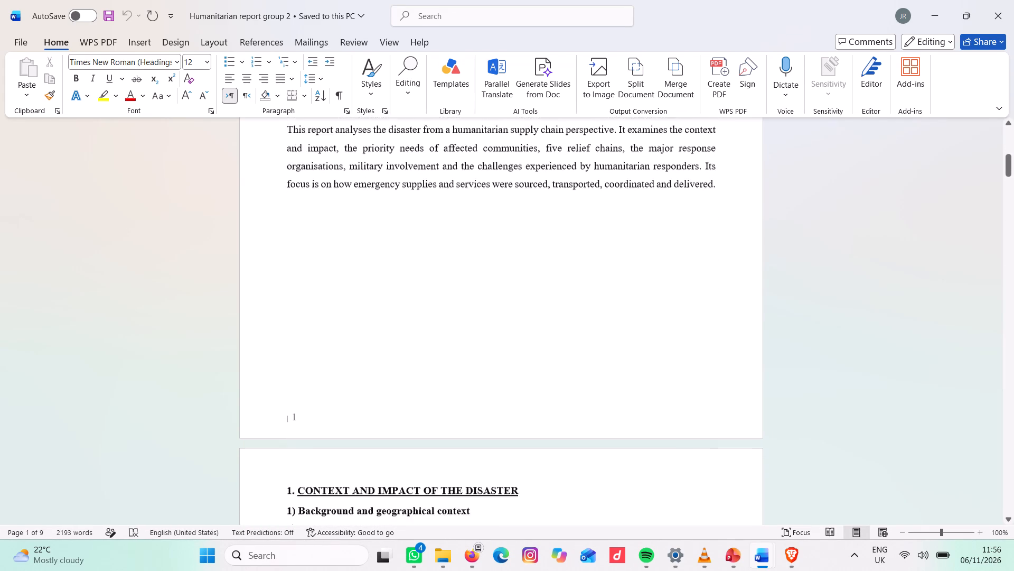
scroll(328, 327, "down", 2)
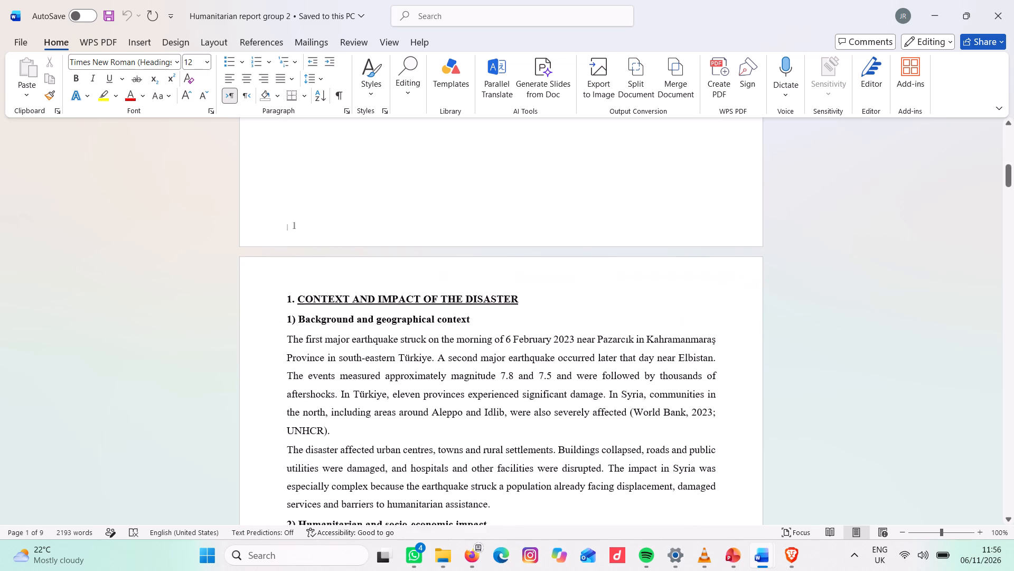
scroll(328, 327, "down", 2)
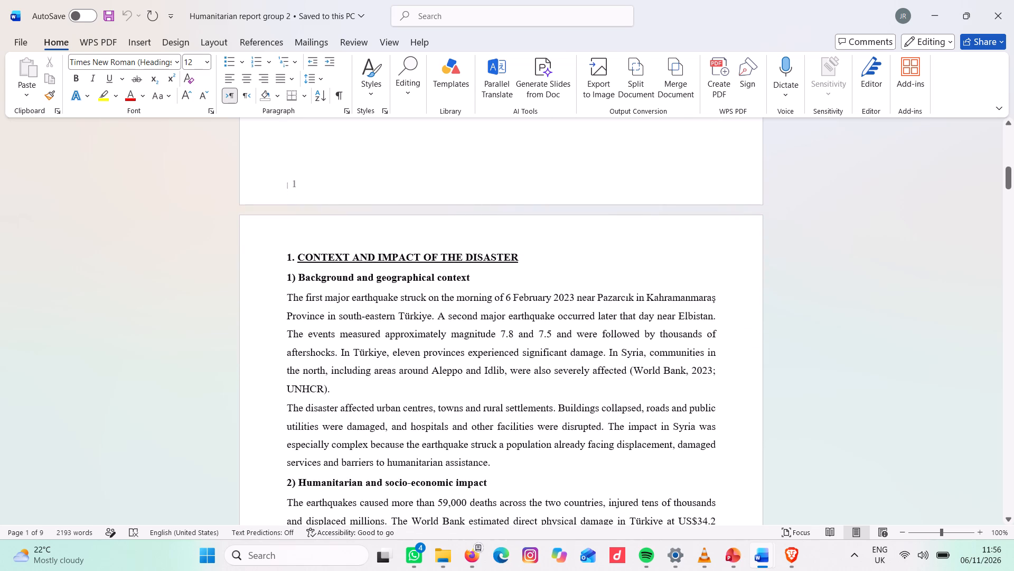
left_click(294, 392)
type("nited")
key("space")
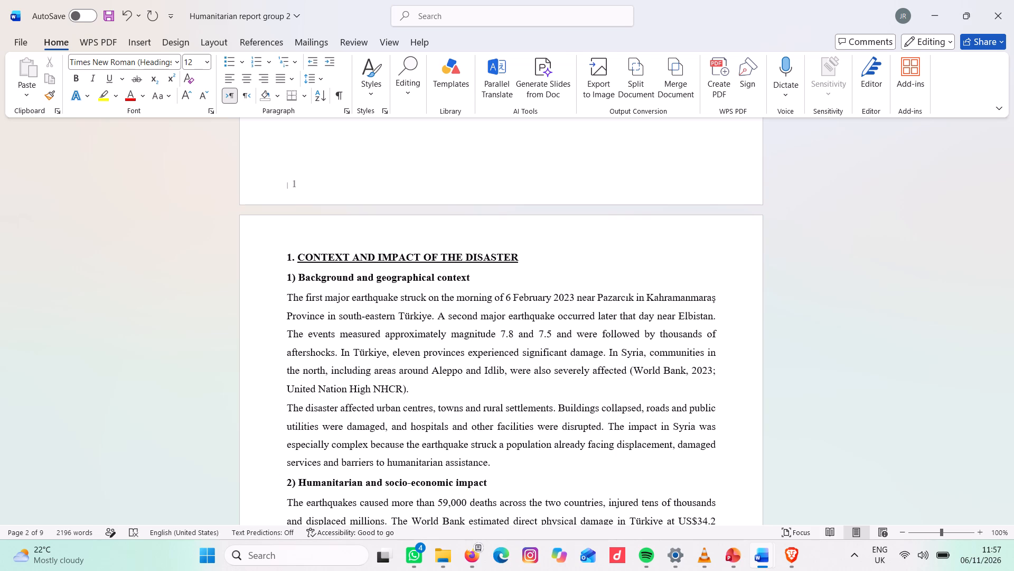
key("c")
type("ommi")
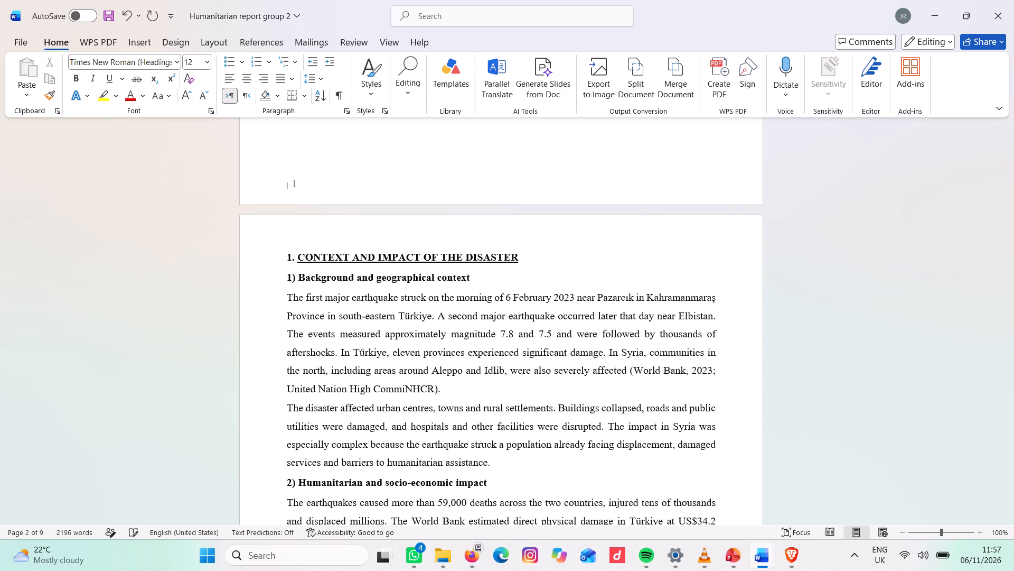
type("ssi")
type("oner")
key("space")
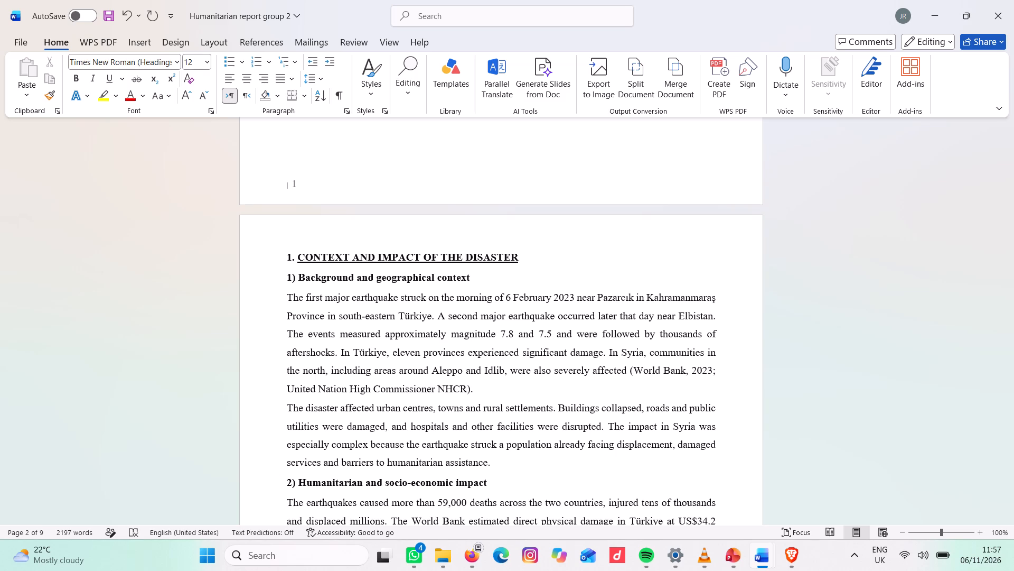
type("for")
key("space")
key("r")
type("efugee")
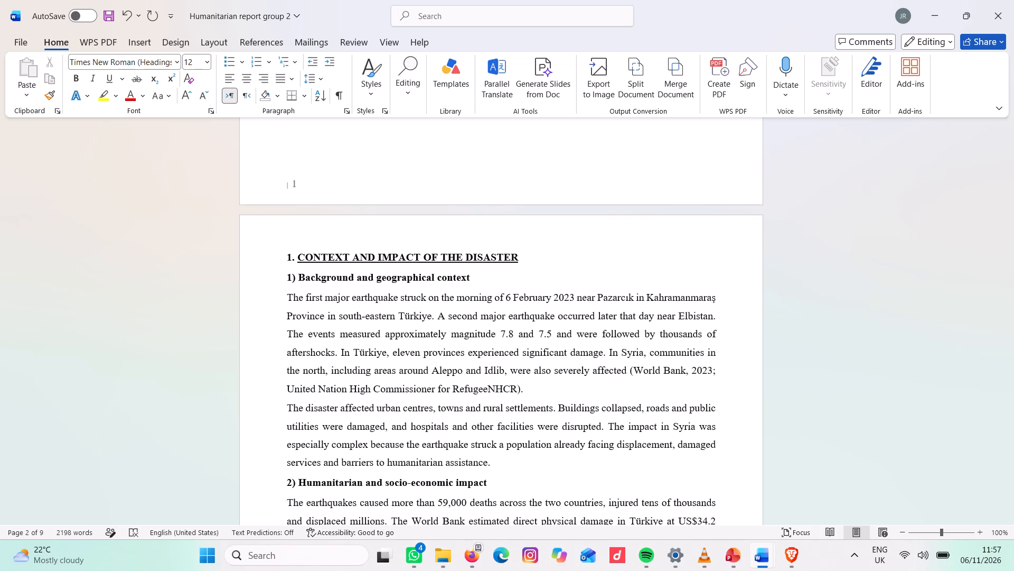
key("s")
key("shift+parenleft")
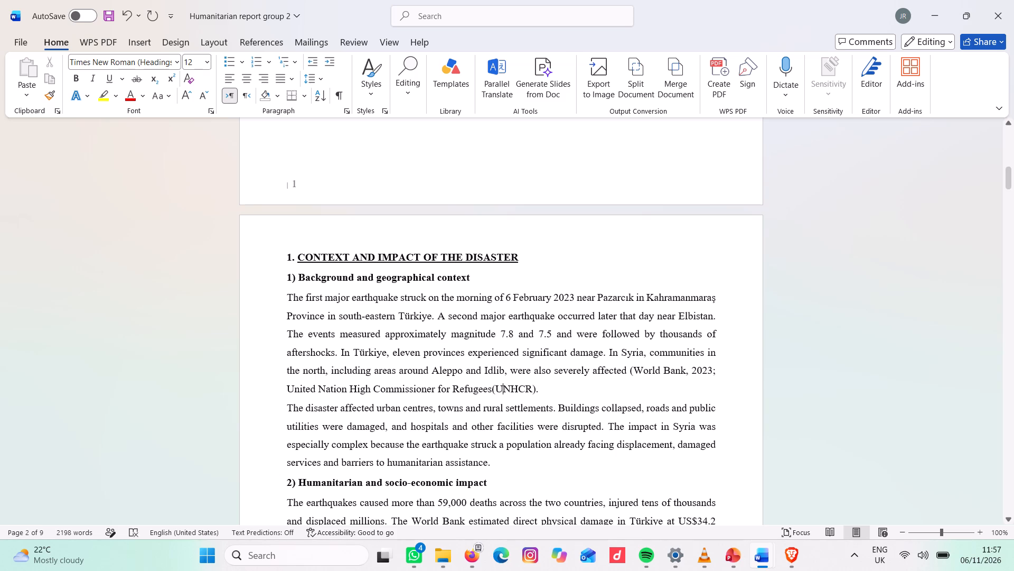
left_click(492, 383)
Spell out WHO as "World Health Organization" in the 2024 citation ending the paragraph under Humanitarian and socio-economic impact.
scroll(491, 435, "down", 1)
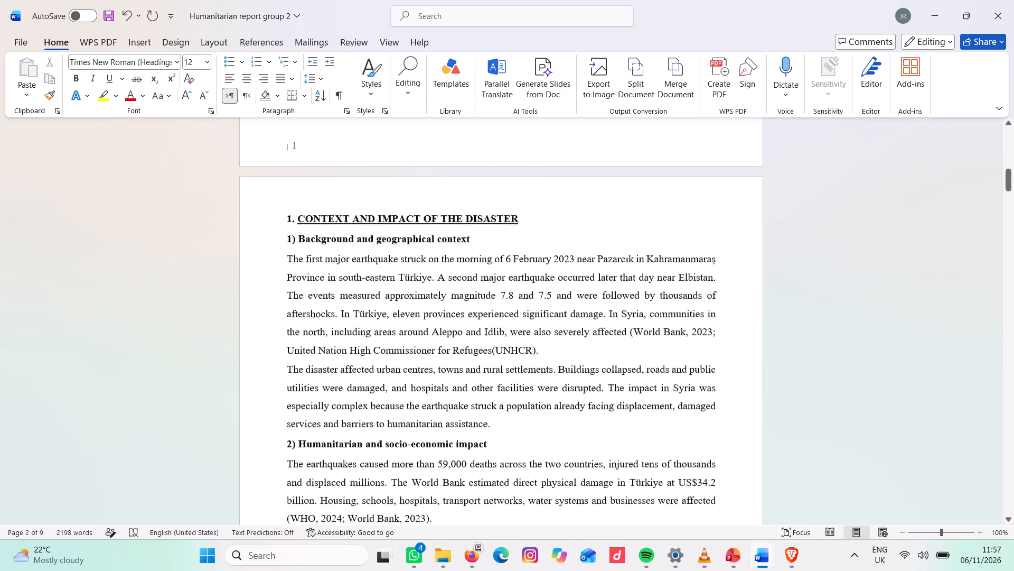
scroll(491, 435, "down", 1)
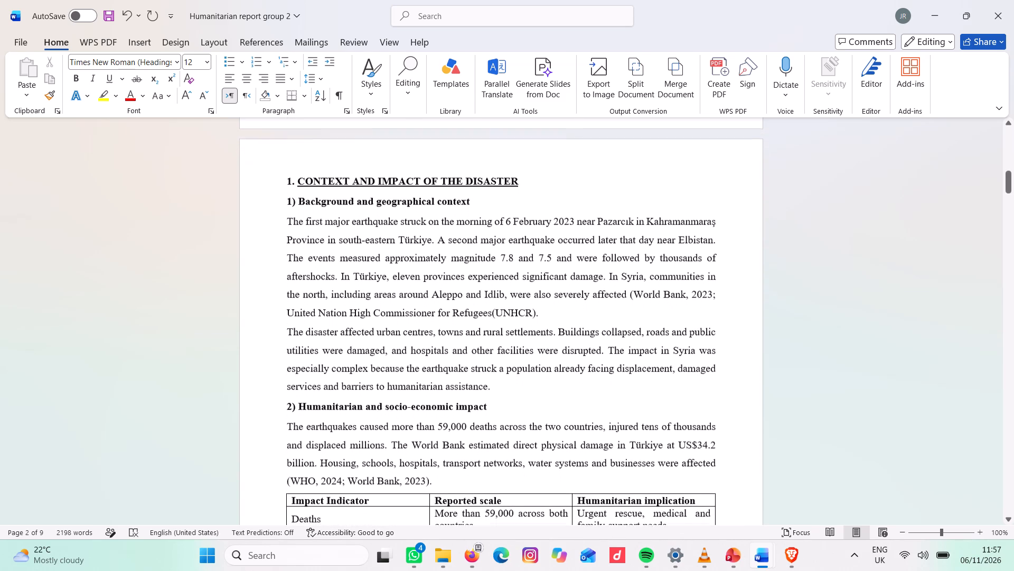
scroll(491, 435, "down", 2)
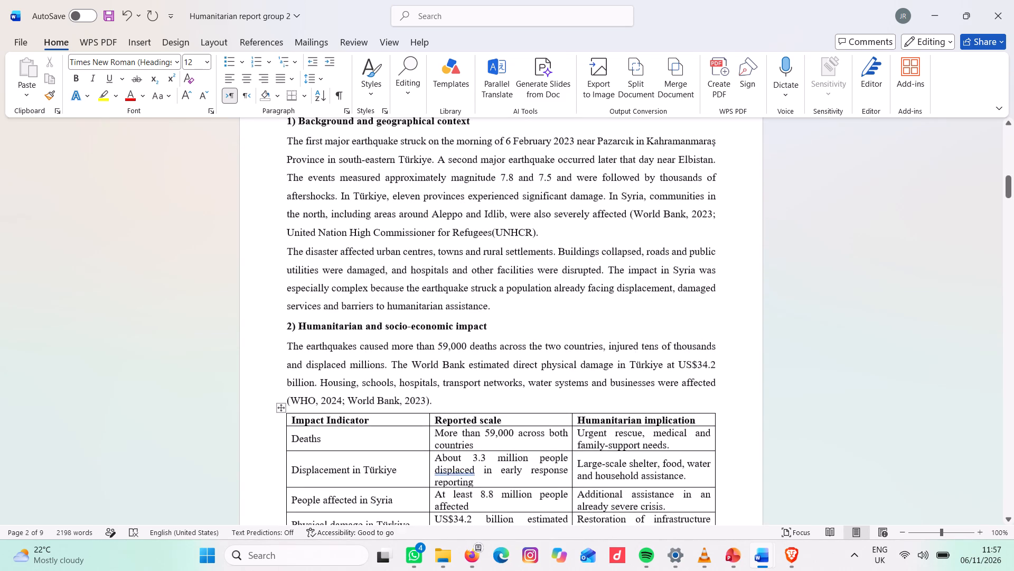
scroll(491, 435, "down", 1)
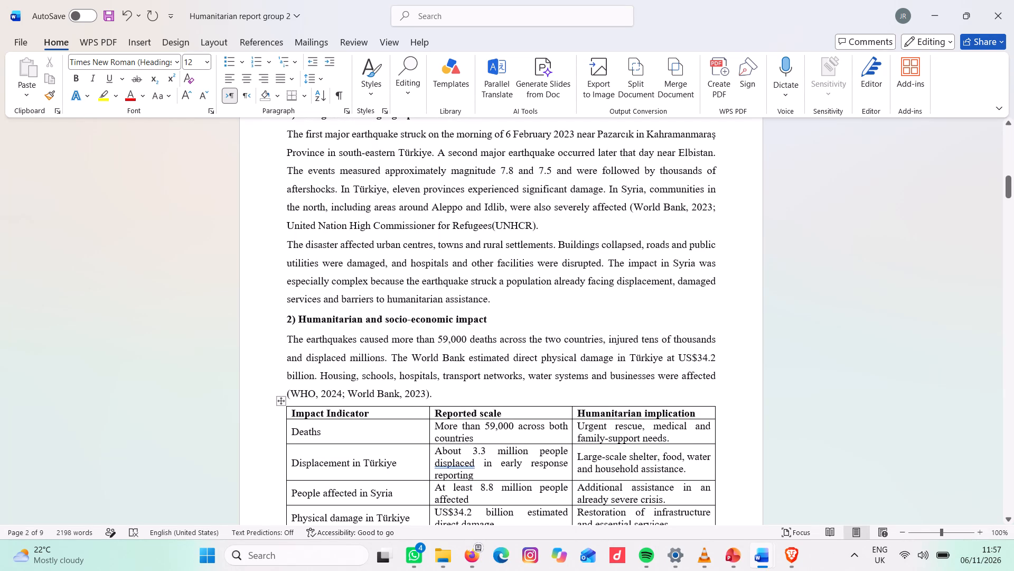
left_click(303, 394)
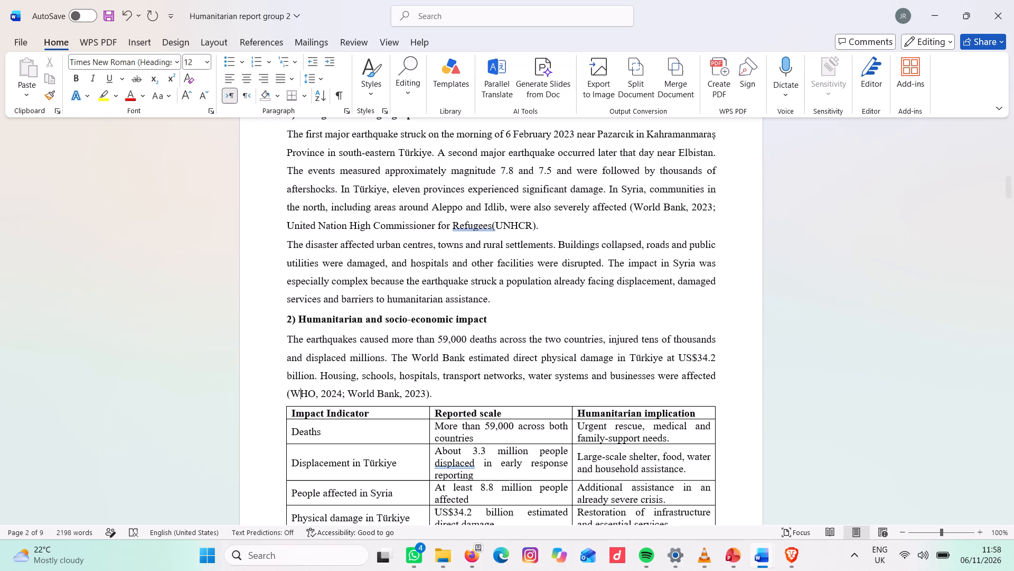
key("BackSpace")
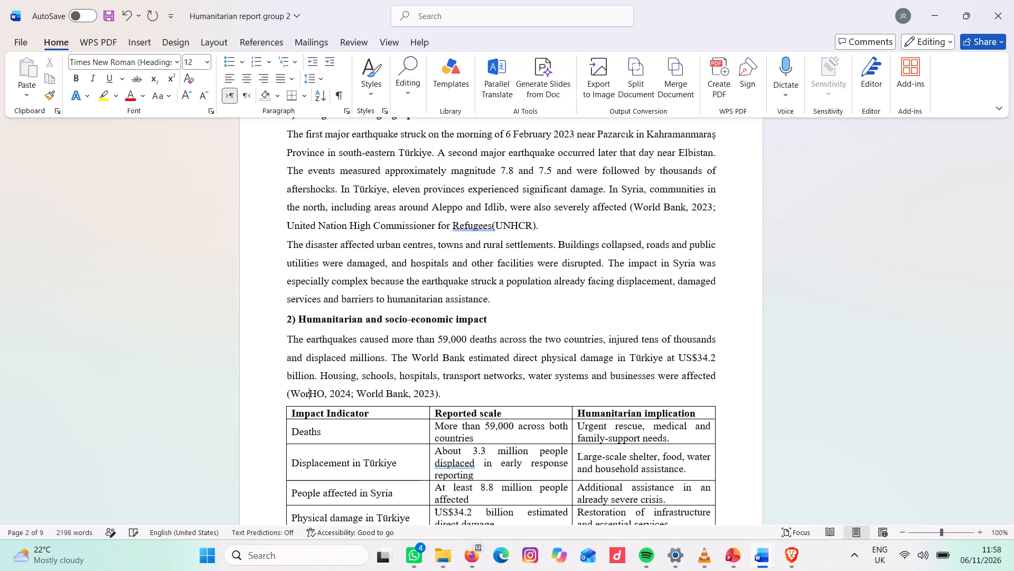
type("ld")
key("space")
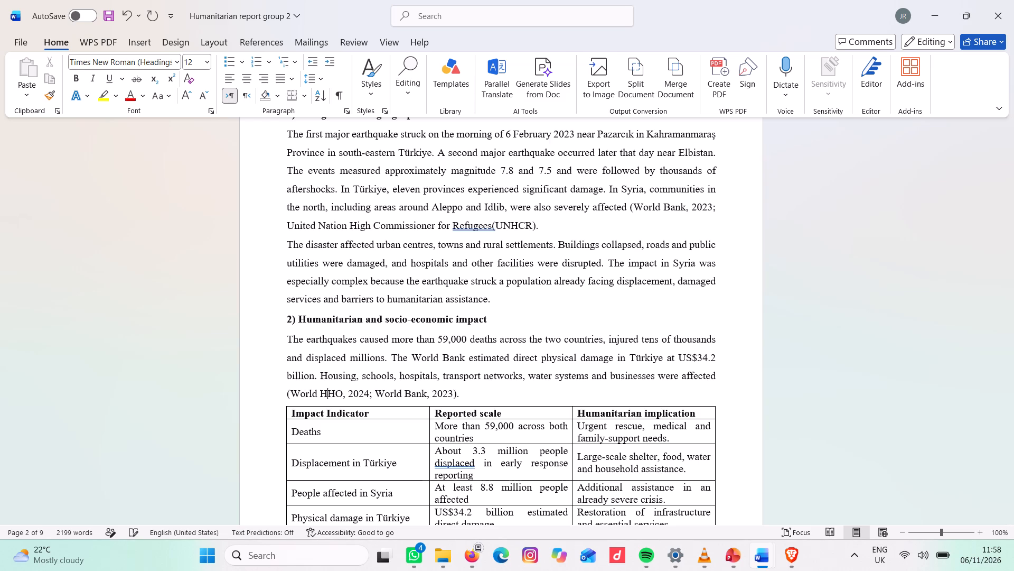
type("ealgth")
key("BackSpace")
key("BackSpace")
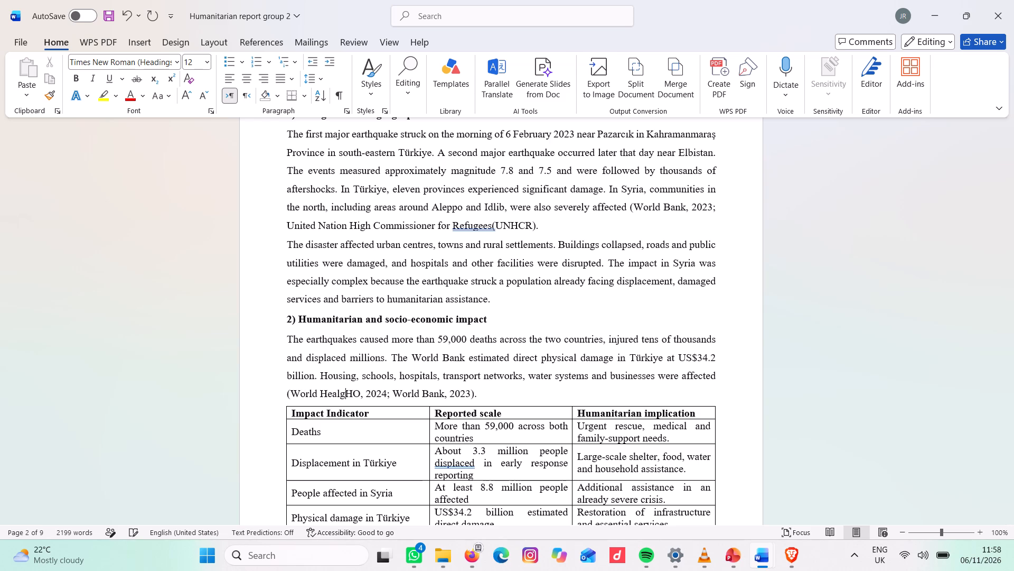
key("BackSpace")
type("th")
key("space")
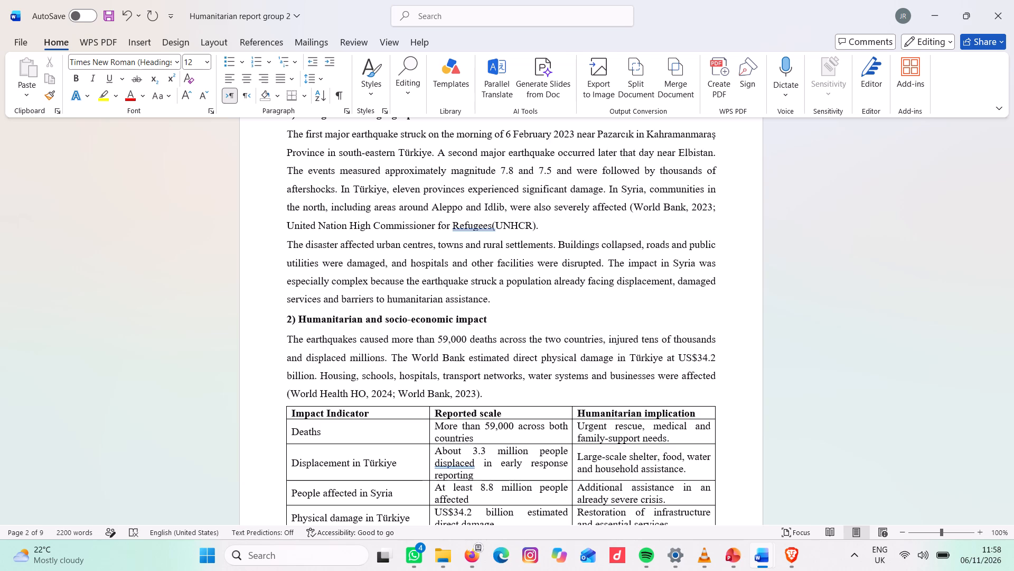
key("o")
type("rganization")
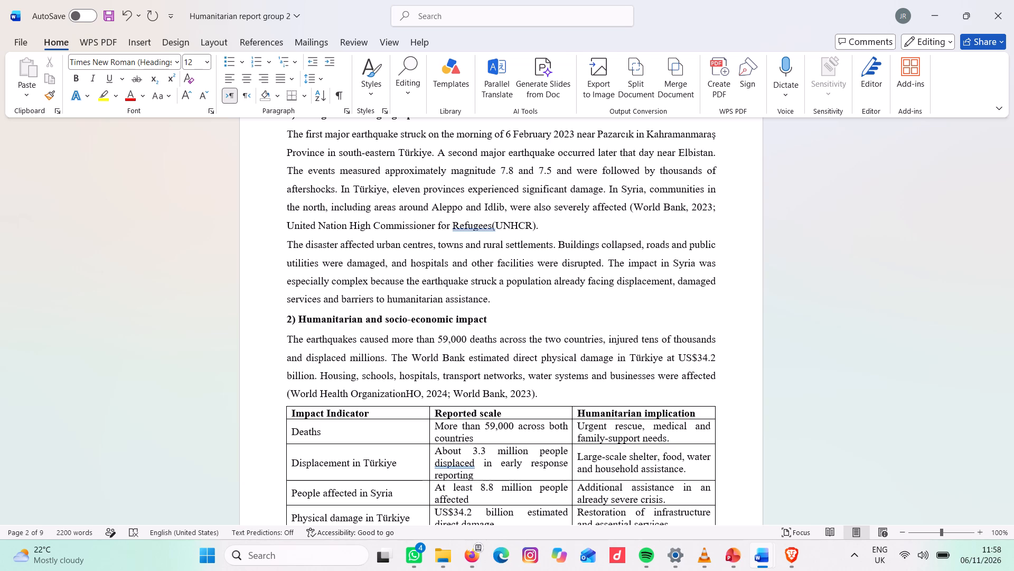
Add a closing bracket after "World Health Organization" in that citation and remove the leftover WHO letters before the year.
key("shift+parenright")
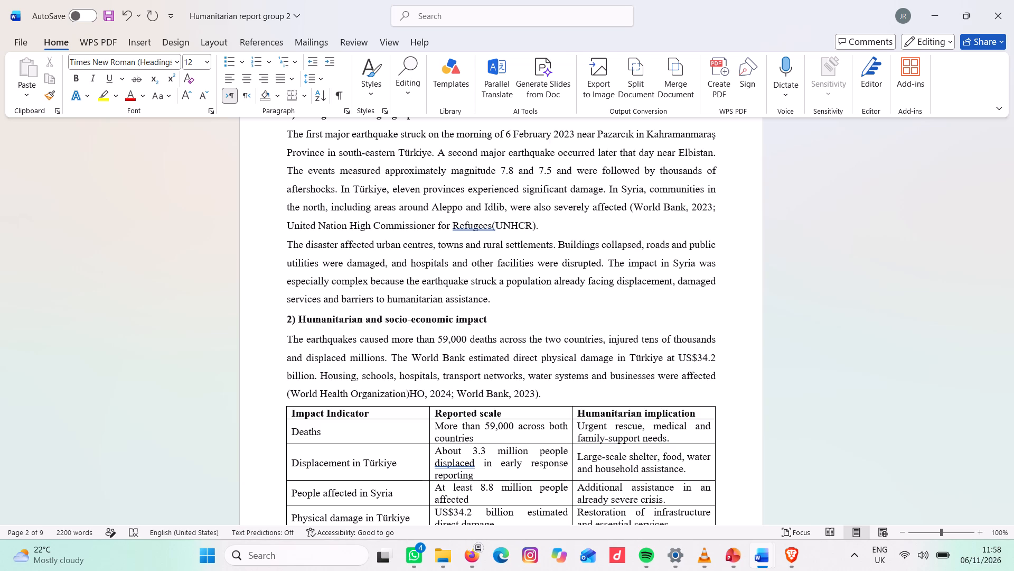
key("w")
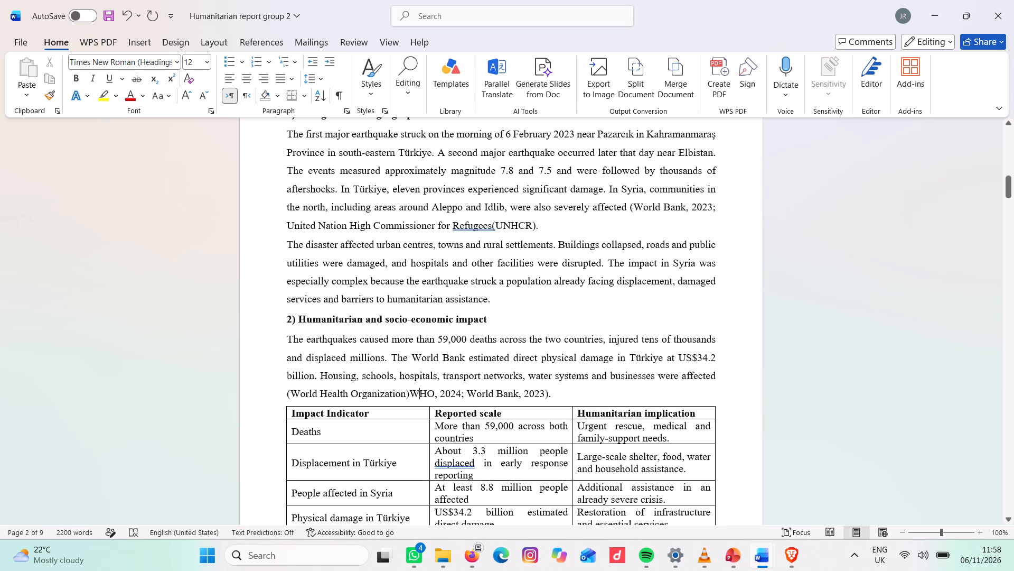
left_click(434, 390)
key("BackSpace")
key("BackSpace")
key("BackSpace")
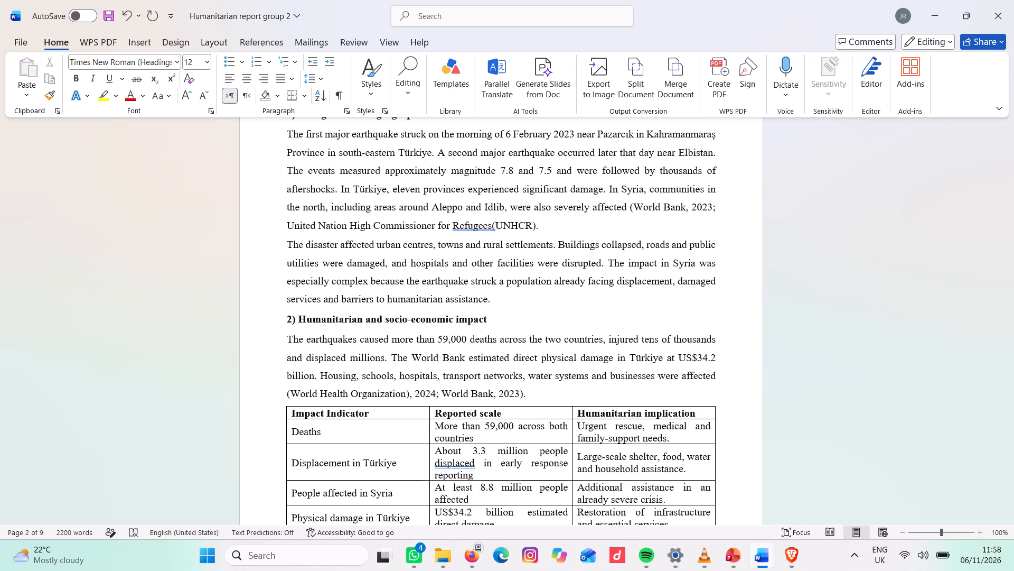
Examine the impact indicator table and the Humanitarian Supply Chain Needs section for further abbreviations.
scroll(434, 390, "down", 2)
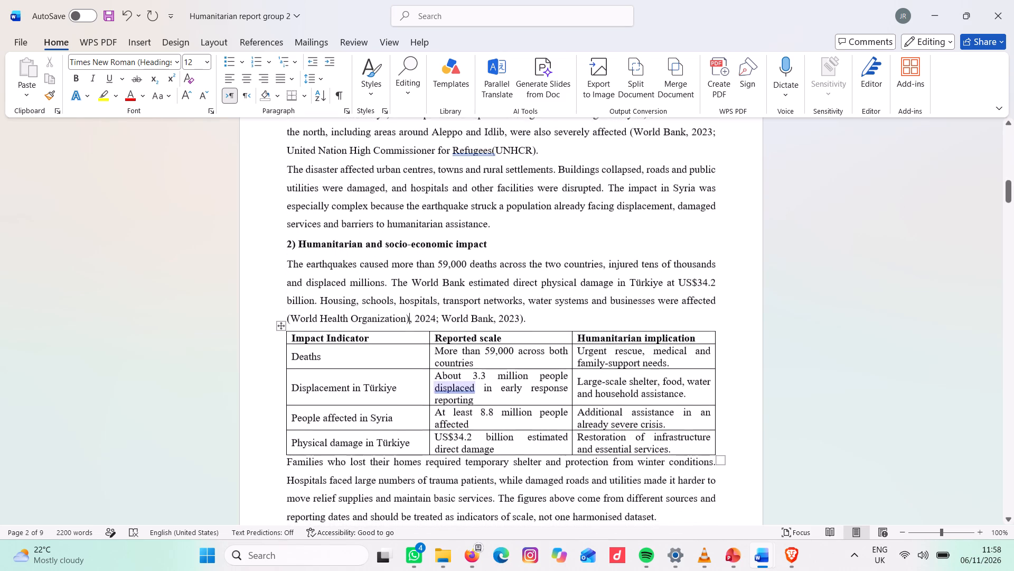
scroll(434, 390, "down", 2)
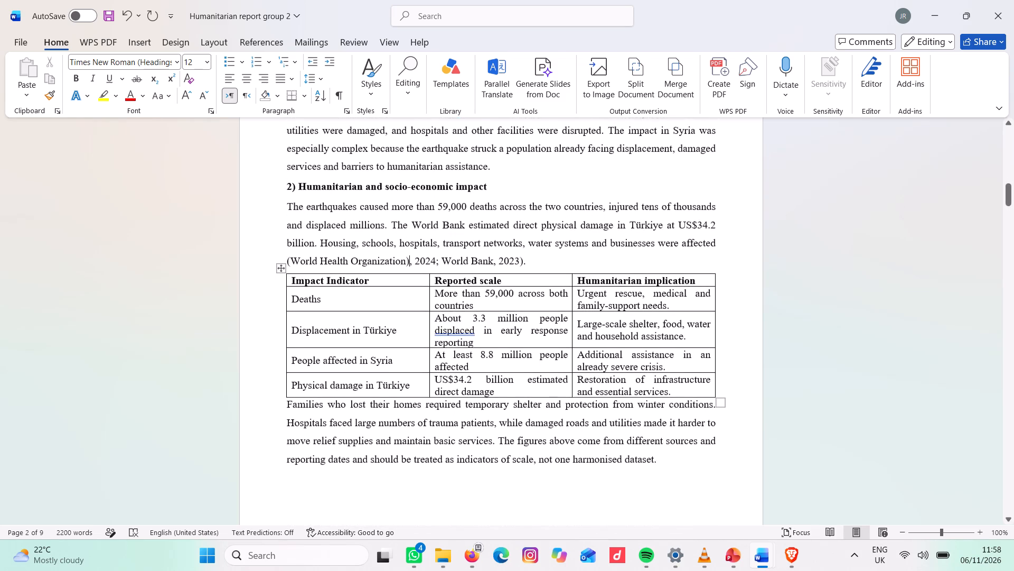
scroll(434, 390, "down", 2)
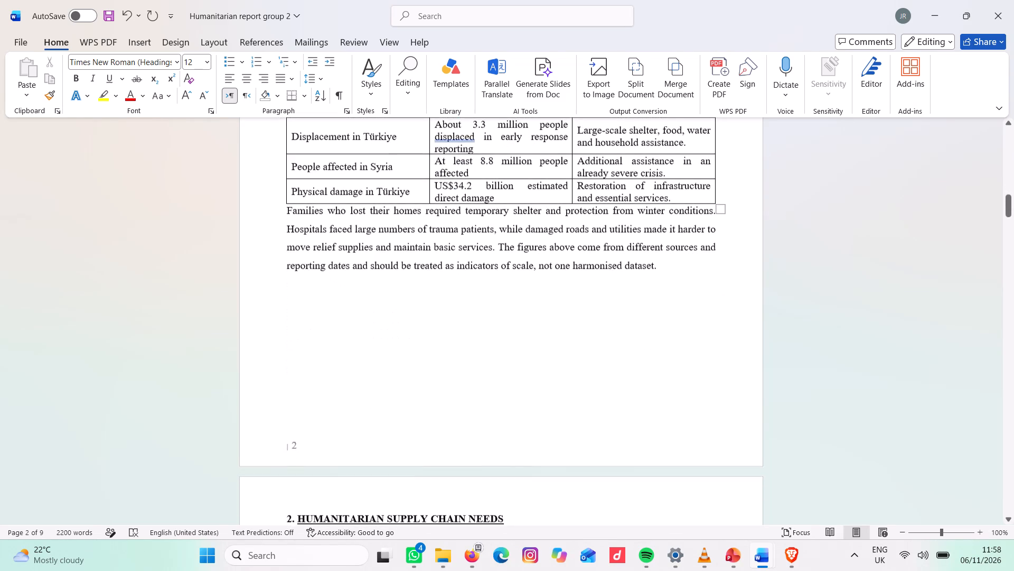
scroll(434, 390, "down", 3)
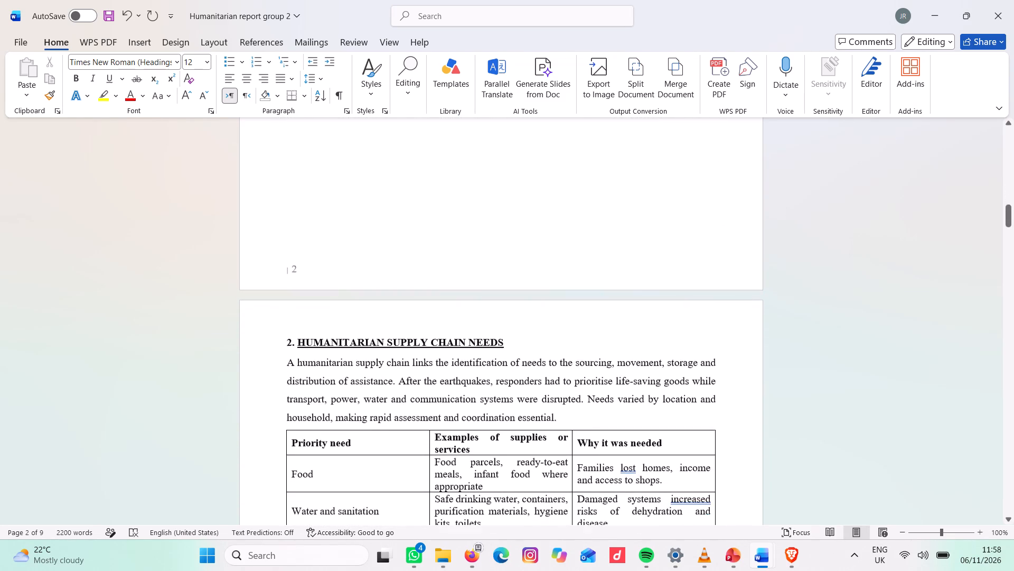
scroll(434, 390, "down", 2)
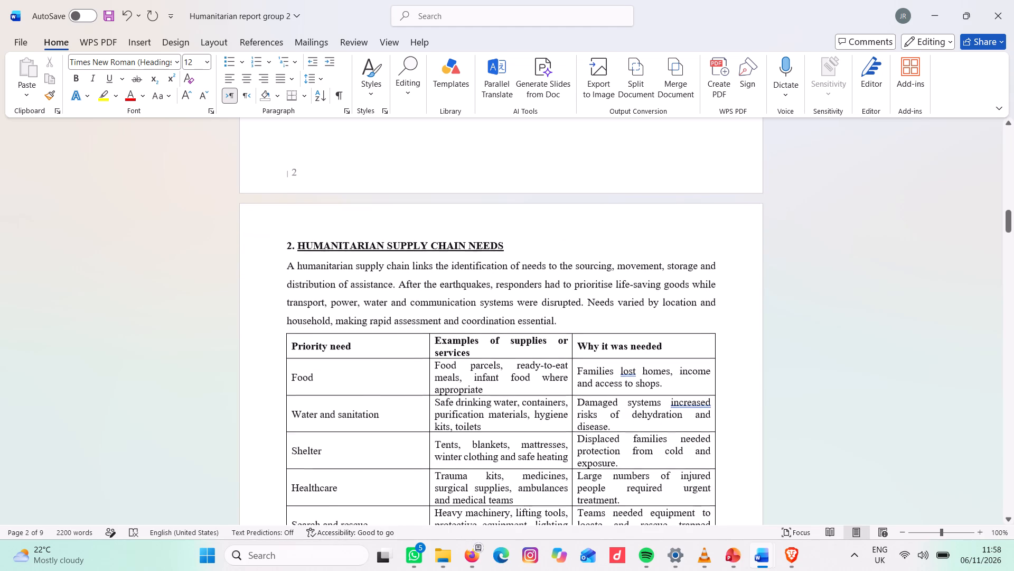
scroll(434, 390, "down", 2)
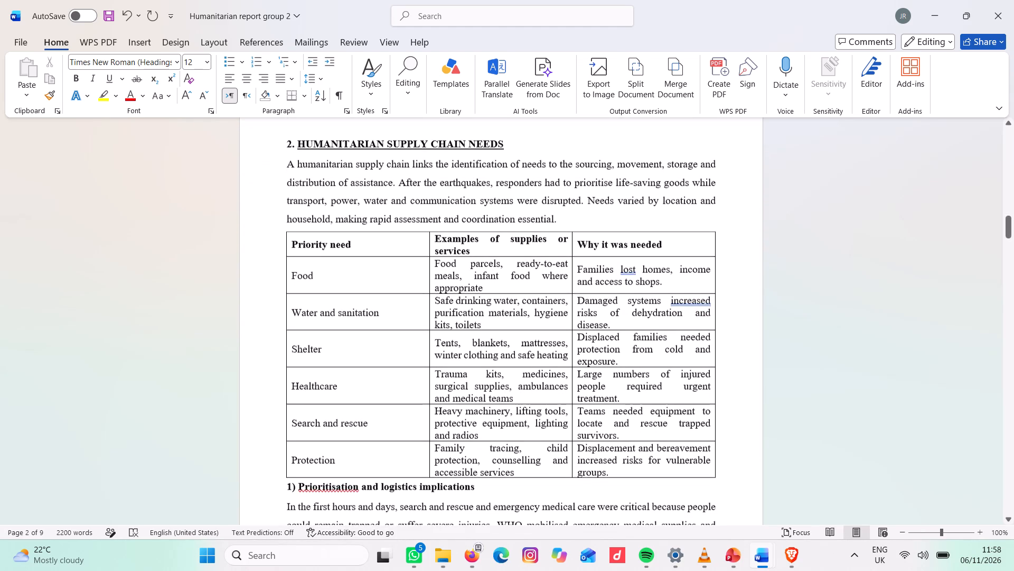
scroll(434, 390, "down", 1)
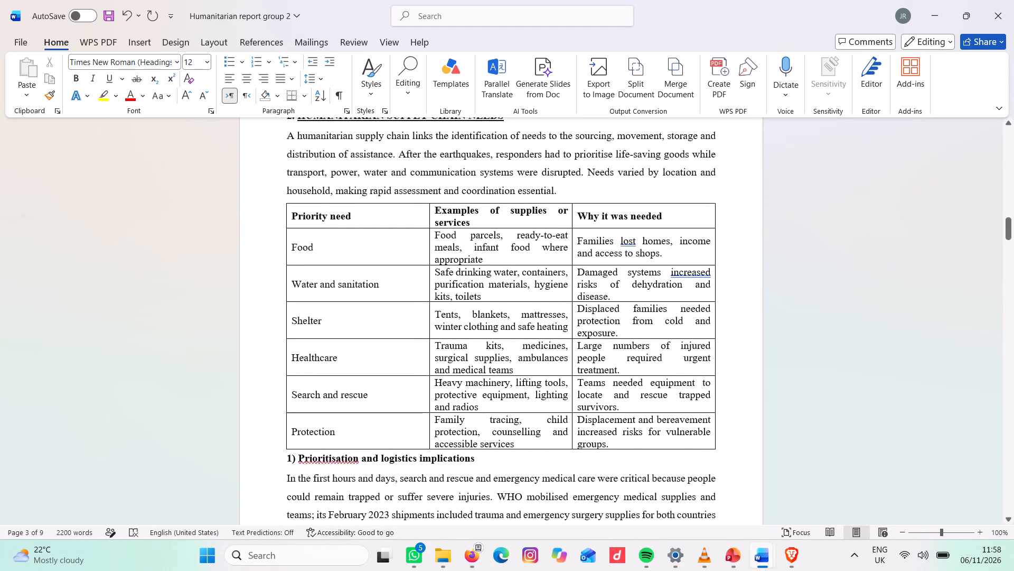
scroll(434, 390, "down", 1)
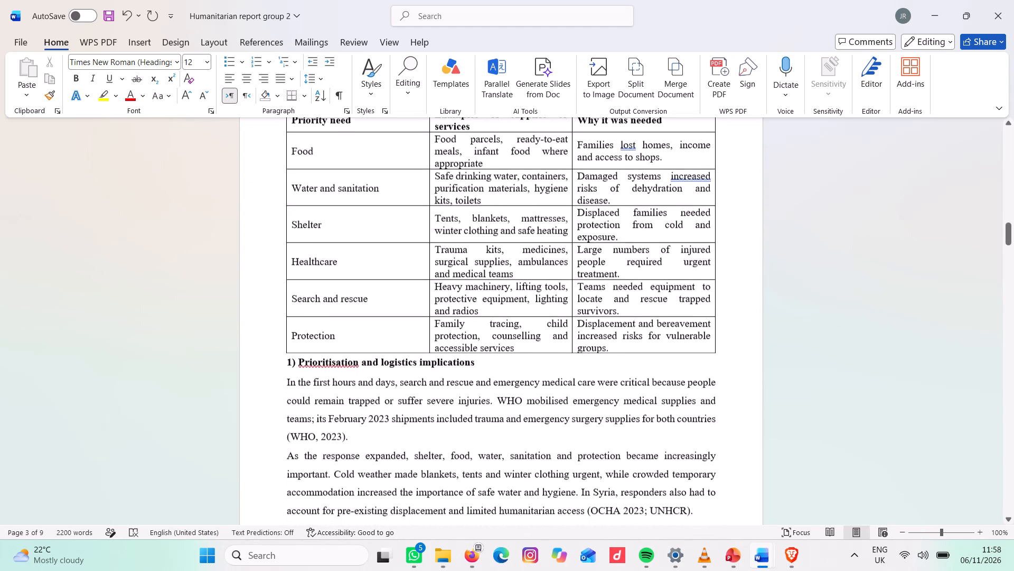
scroll(434, 390, "down", 1)
Start spelling out the WHO before "mobilised" in the first Prioritisation and logistics implications paragraph, entering "World" and the beginning of "Health".
left_click(509, 386)
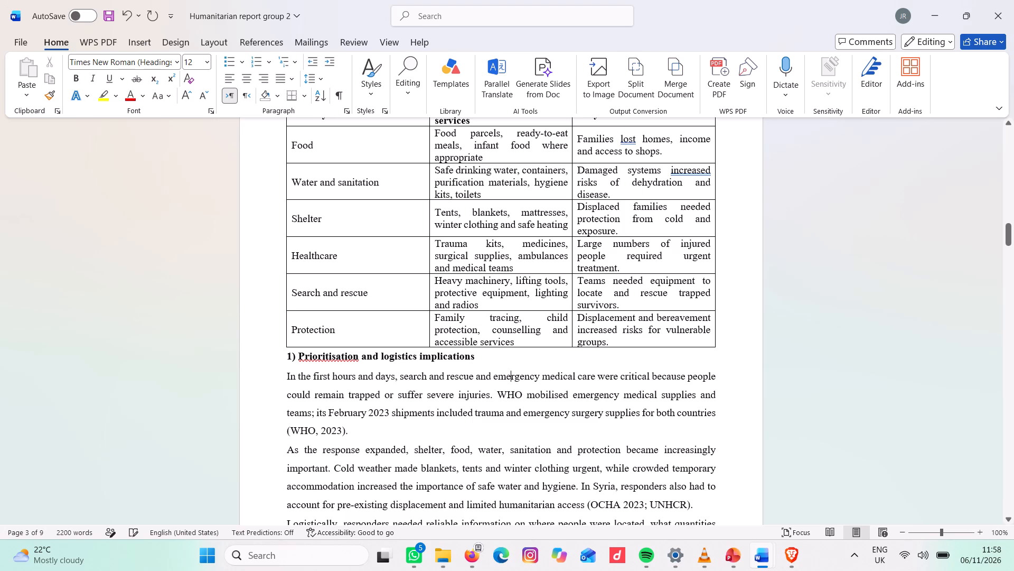
left_click(506, 396)
key("o")
key("BackSpace")
type("orld")
key("space")
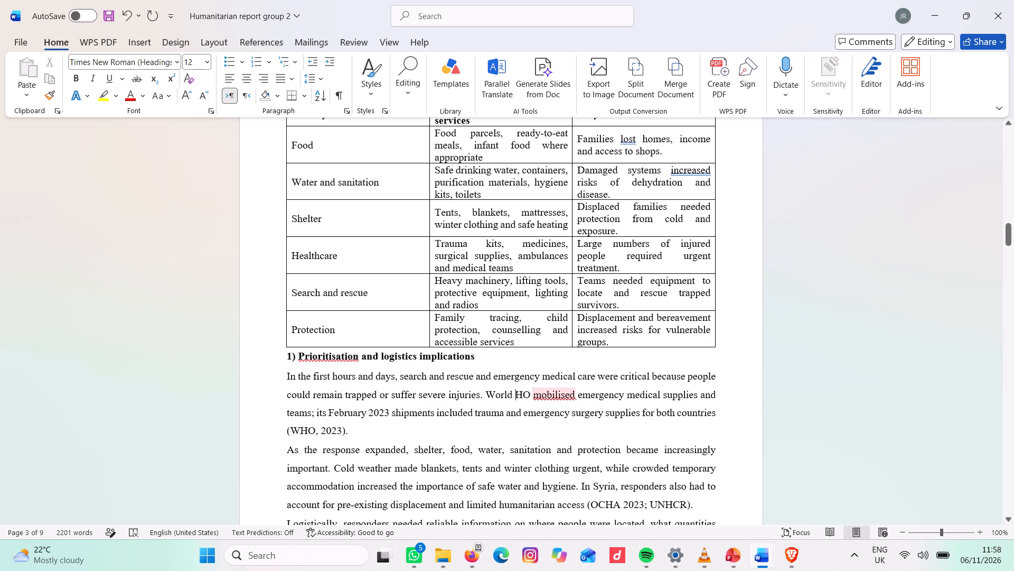
key("Right")
type("eat")
key("Home")
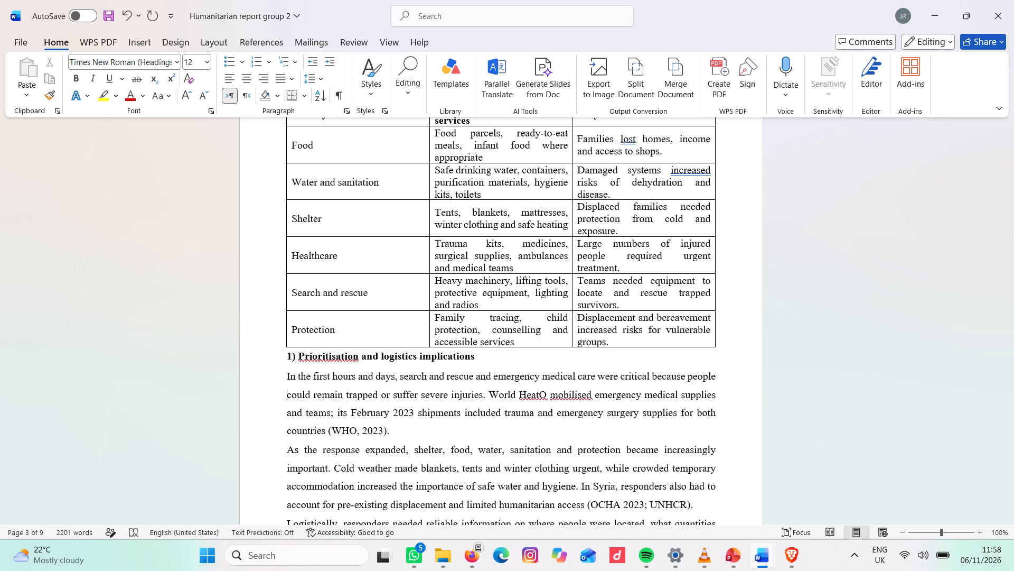
left_click(538, 393)
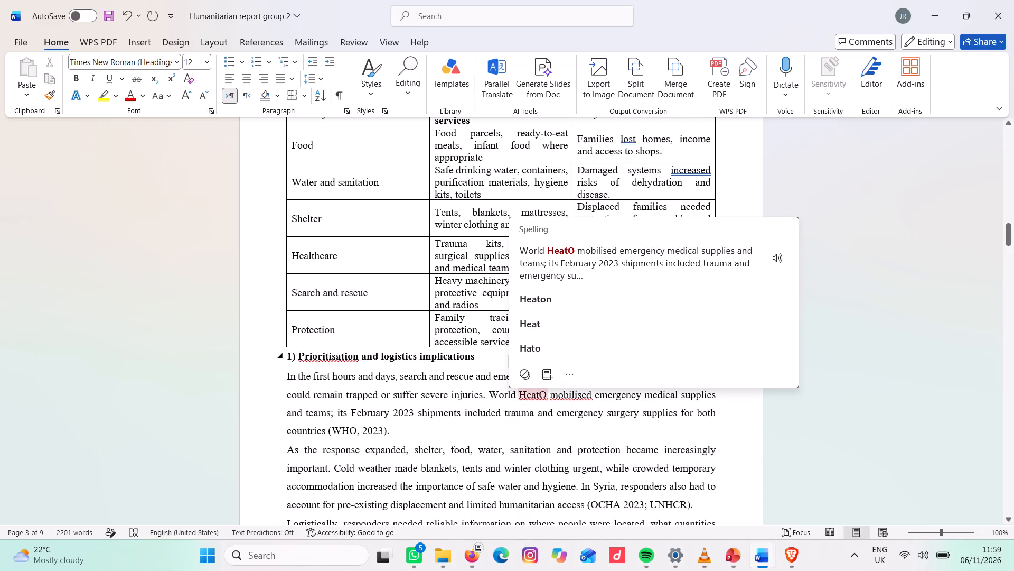
Turn on AutoSave for the report by uploading it to the personal OneDrive.
left_click(80, 12)
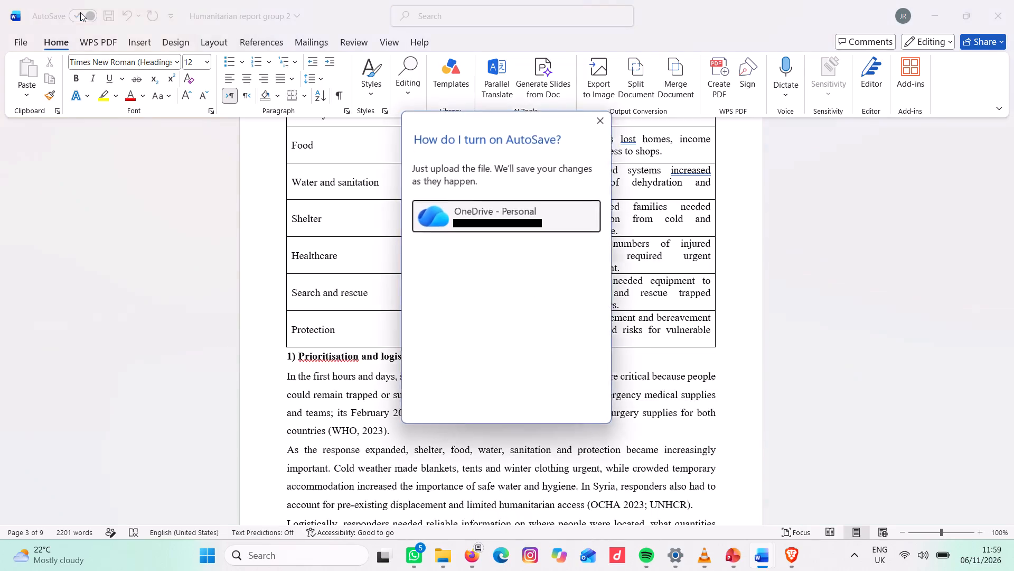
left_click(482, 225)
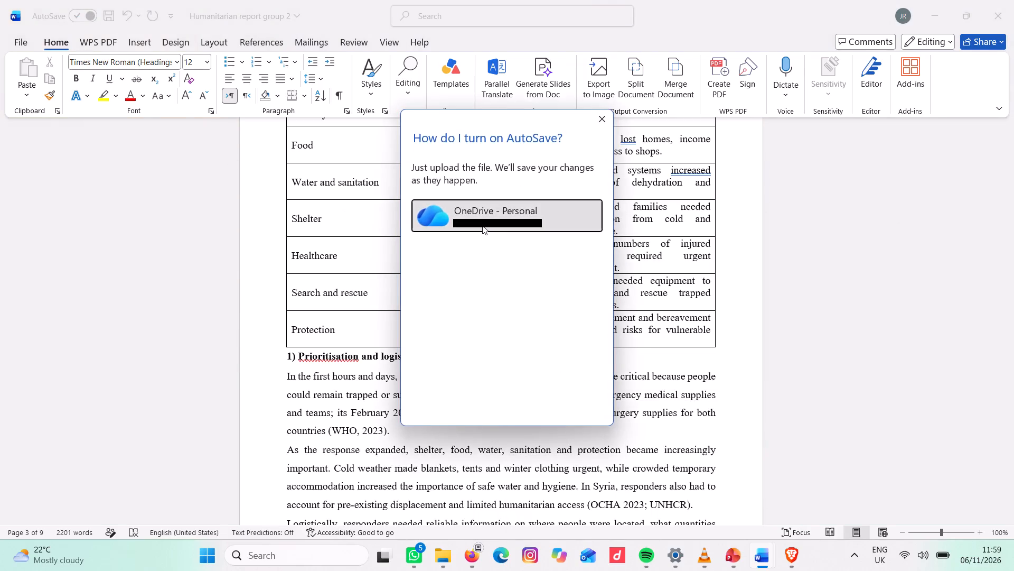
left_click(482, 225)
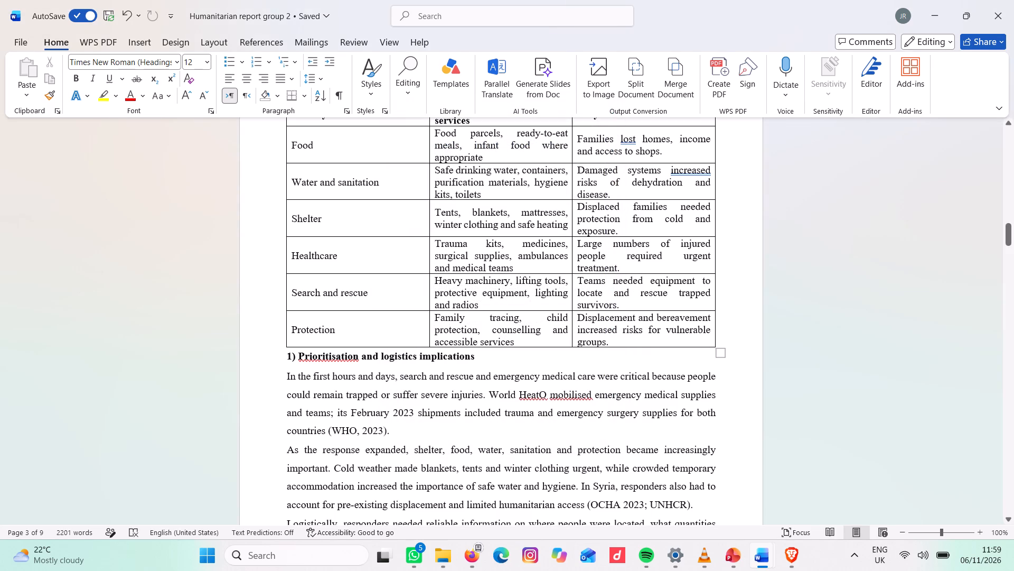
Complete the partly expanded name before "mobilised" so it reads "World Health Organization".
key("BackSpace")
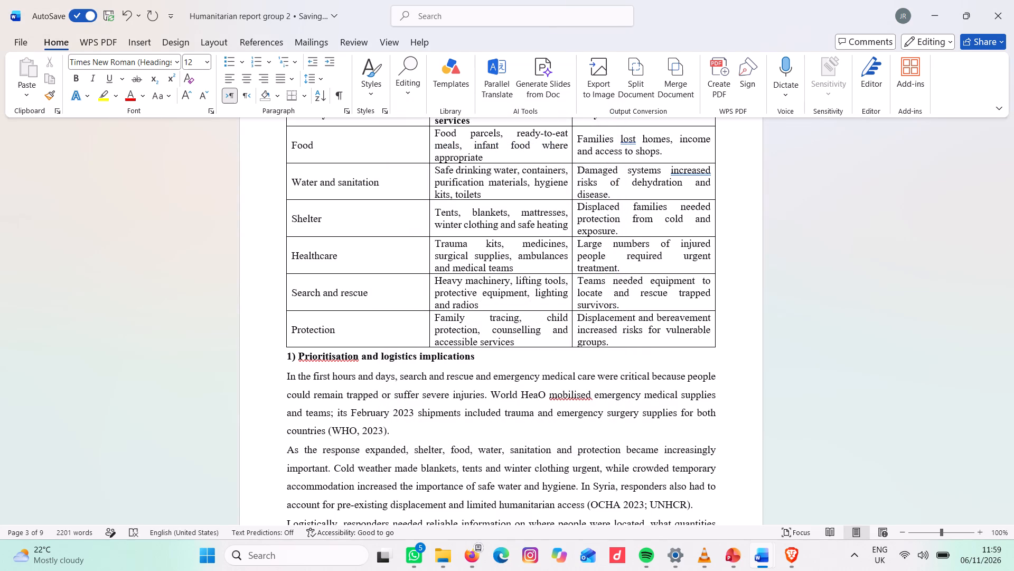
type("lth")
key("space")
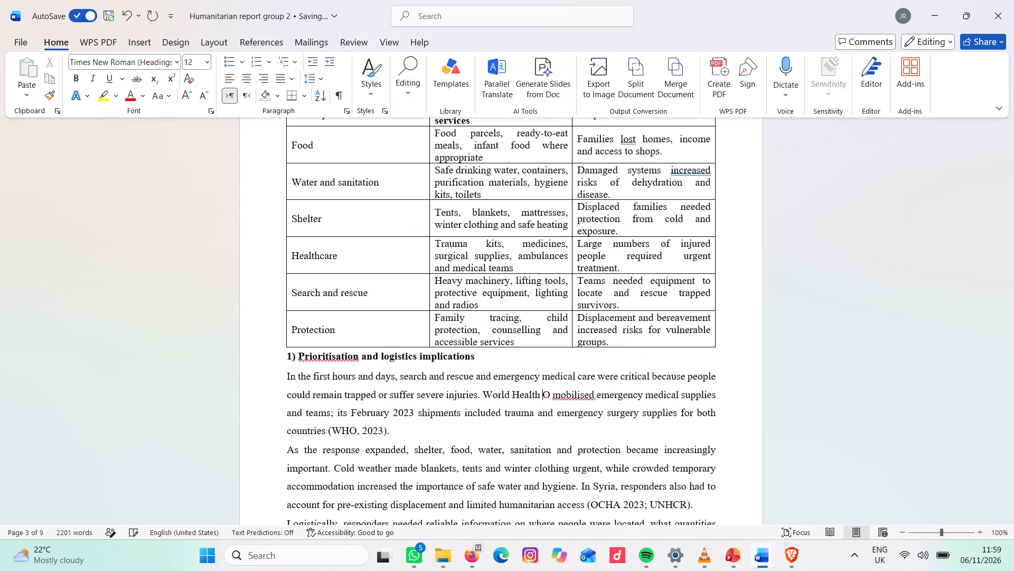
key("Right")
type("rganization")
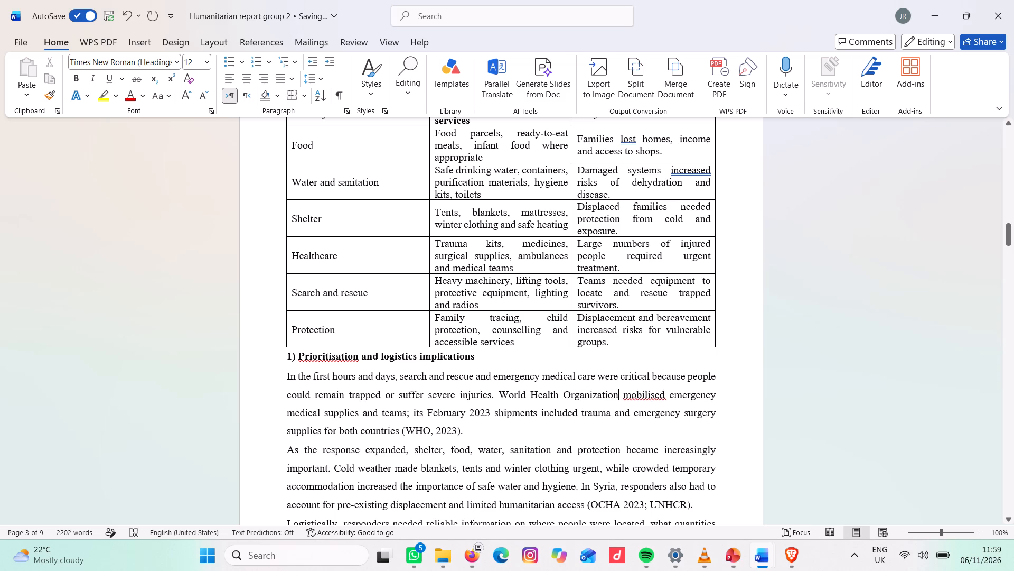
Correct the flagged first word of heading 1) above the first-hours-and-days paragraph to "Prioritization".
left_click(344, 349)
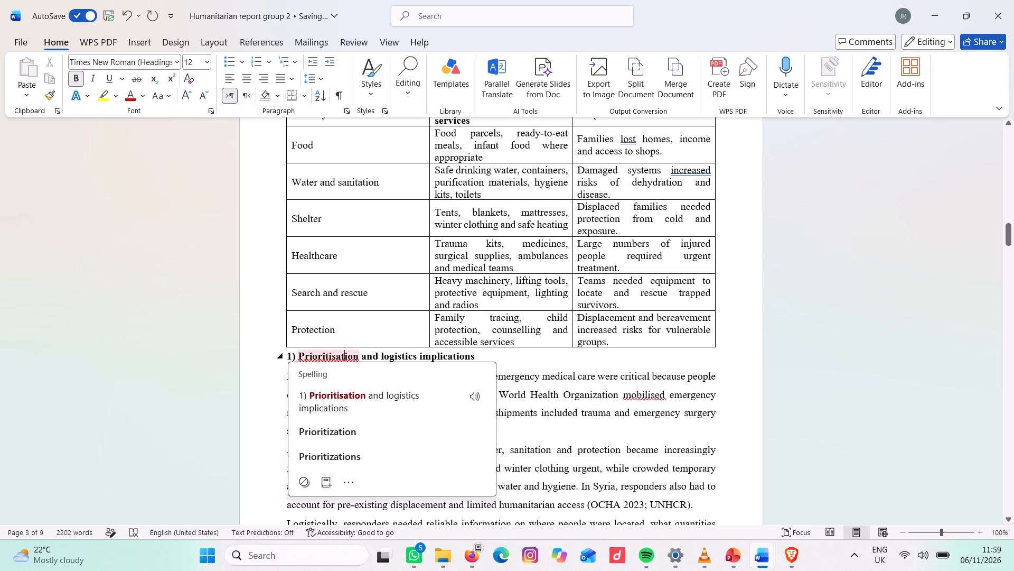
left_click(328, 421)
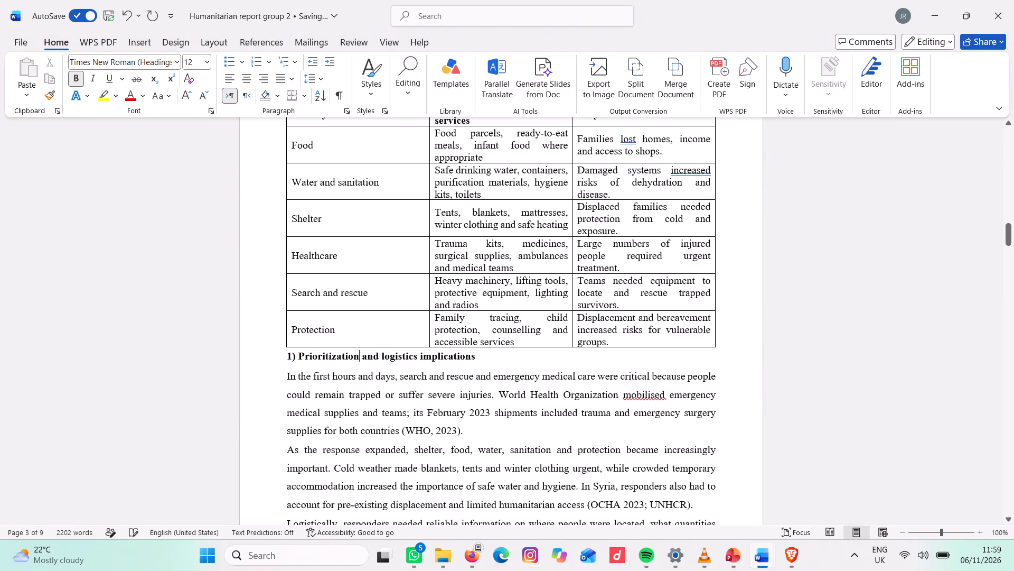
Expand WHO in the 2023 citation ending the first Prioritization and logistics implications paragraph to "World Health Organization".
scroll(494, 420, "down", 1)
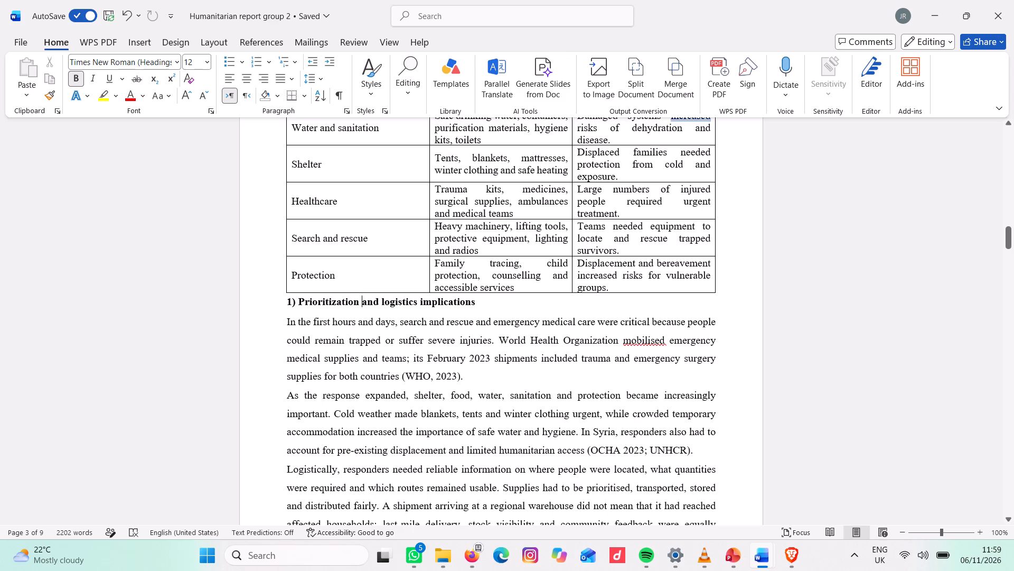
left_click(417, 374)
type("orld")
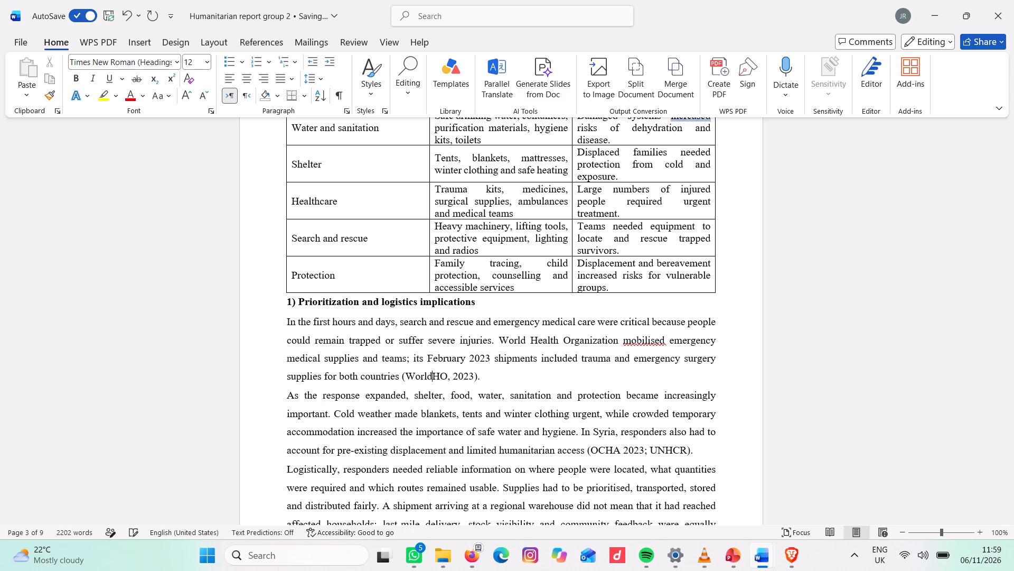
key("space")
key("Right")
type("ea")
type("lth")
key("space")
key("Right")
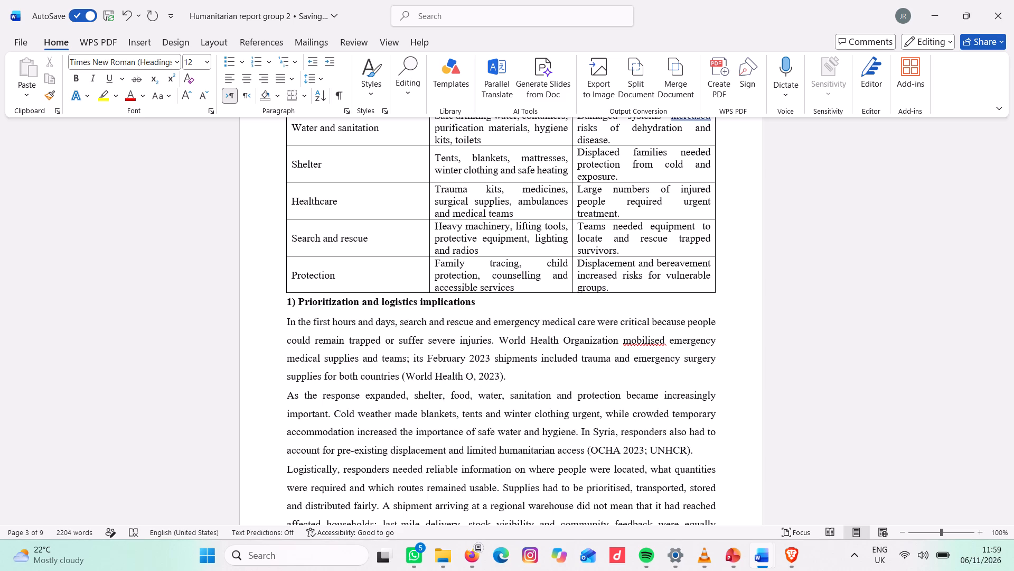
type("rganization")
Expand UNHCR in the citation ending the second Prioritization paragraph to "United Nations High Commissioner Refugees".
scroll(417, 374, "down", 1)
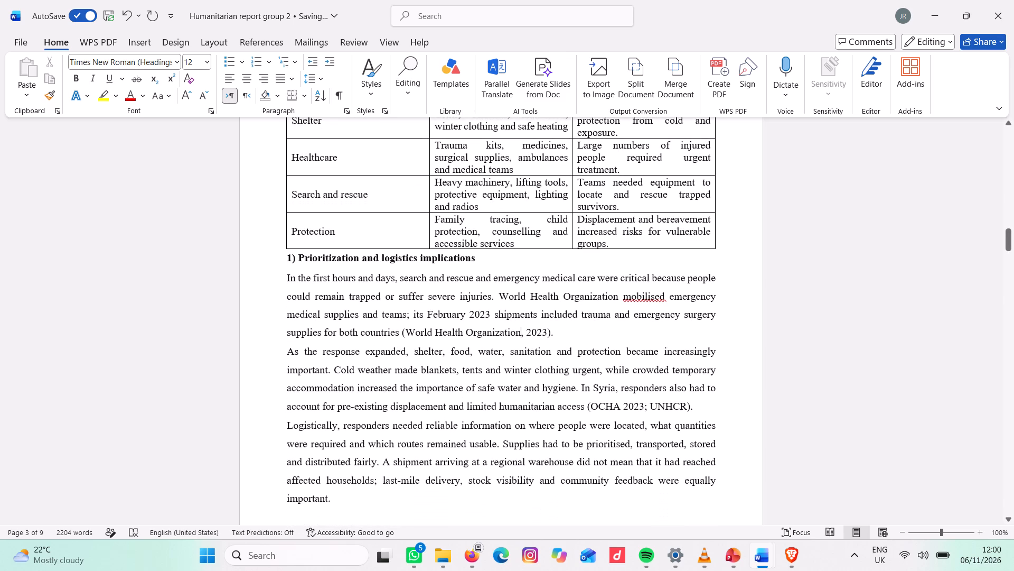
scroll(417, 374, "down", 1)
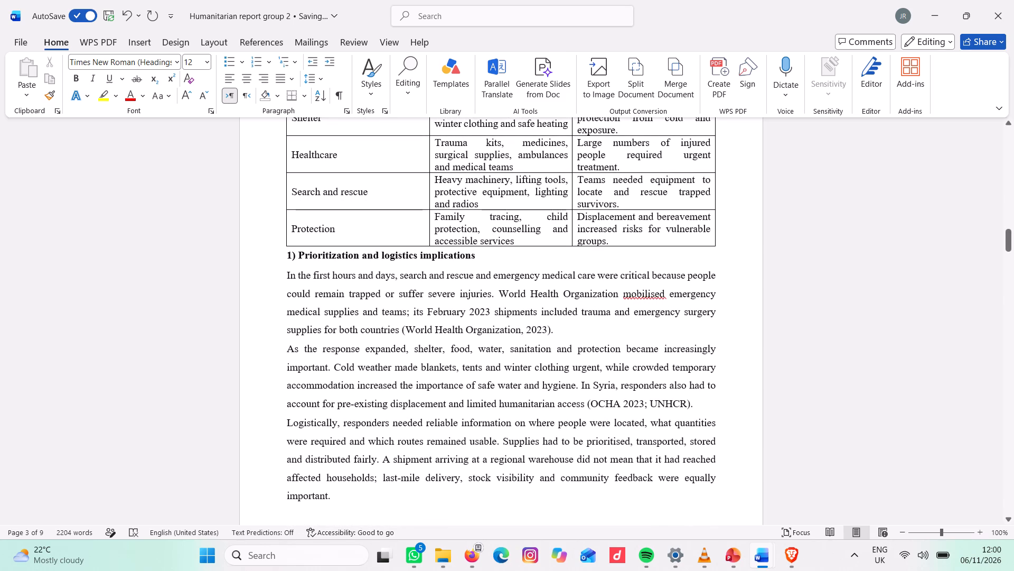
scroll(417, 374, "down", 1)
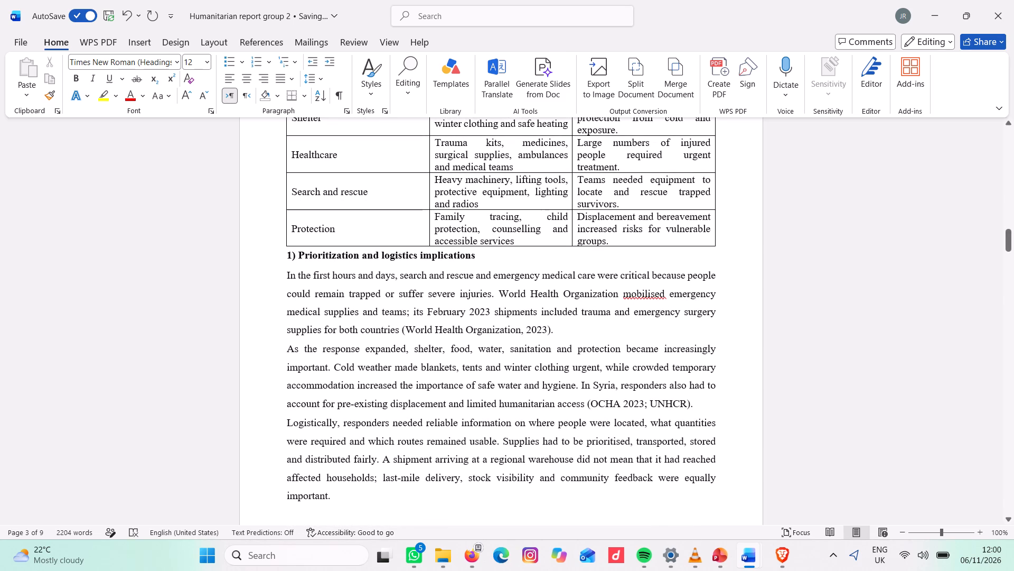
left_click(656, 405)
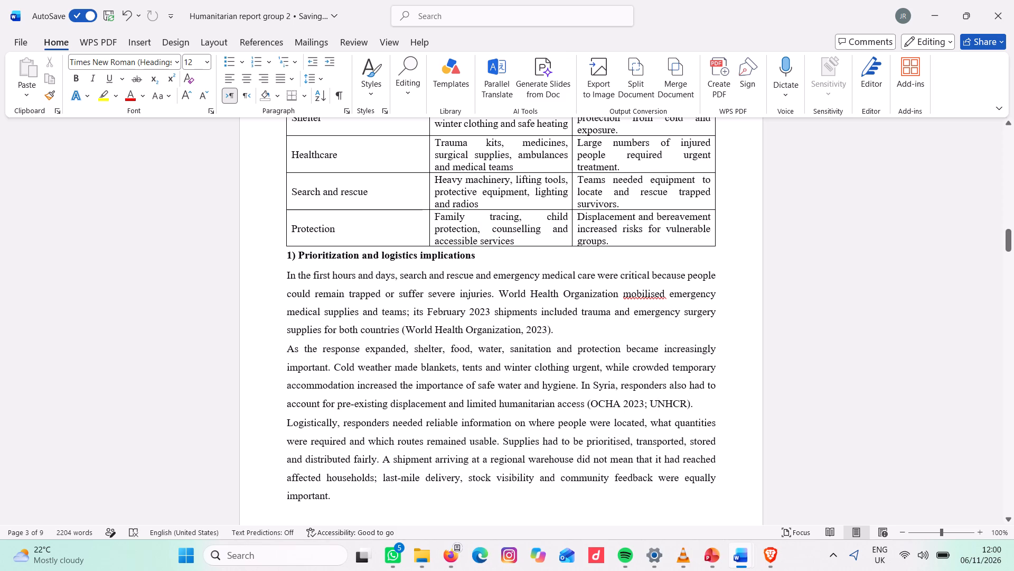
type("nited")
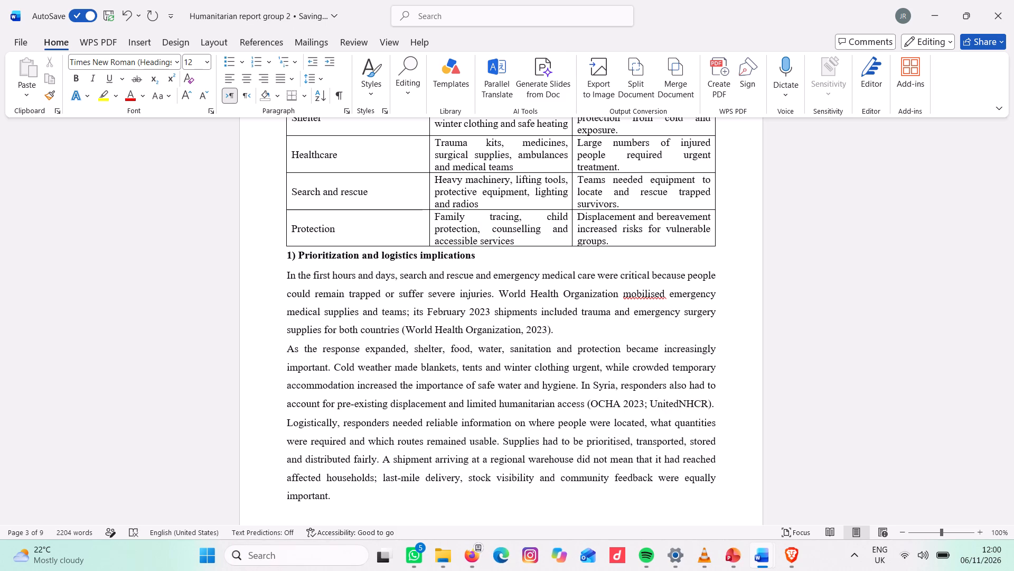
key("space")
key("Right")
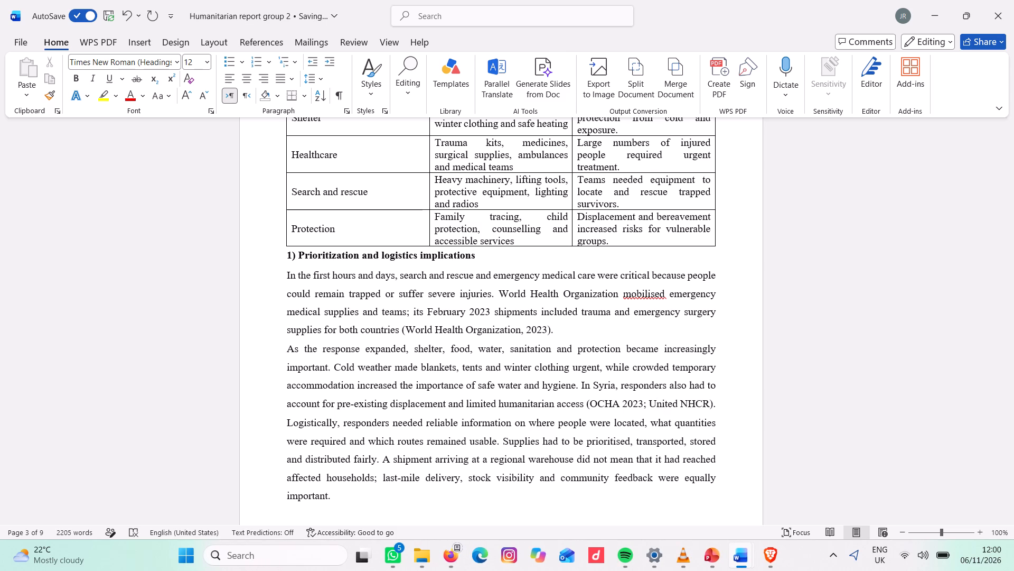
type("ations")
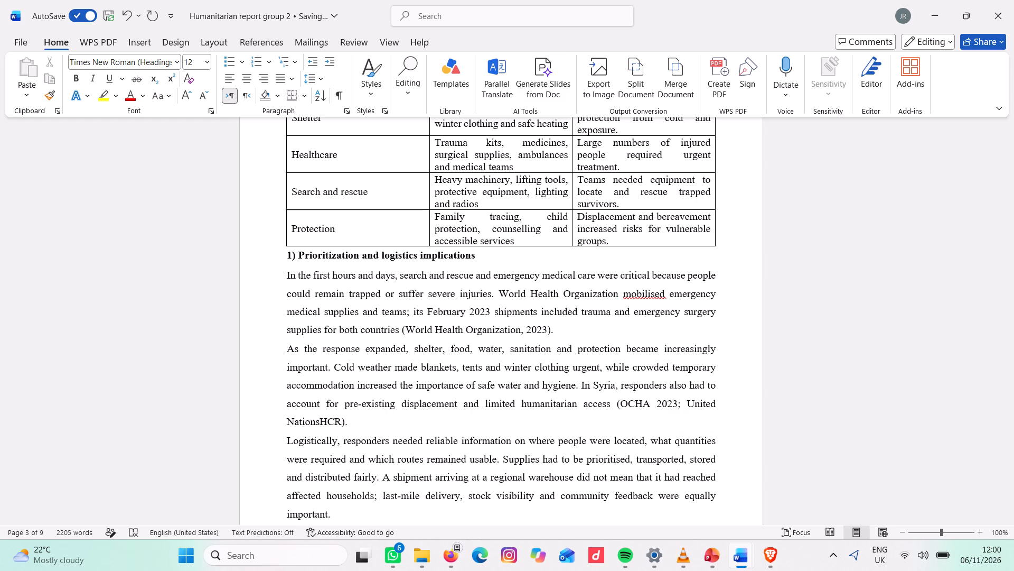
key("space")
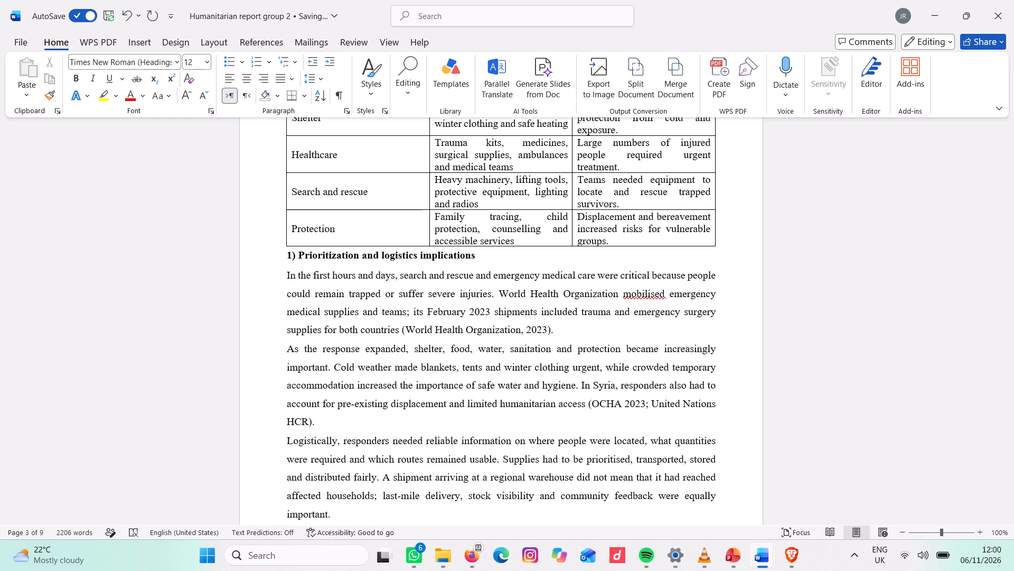
key("Right")
type("igh")
key("space")
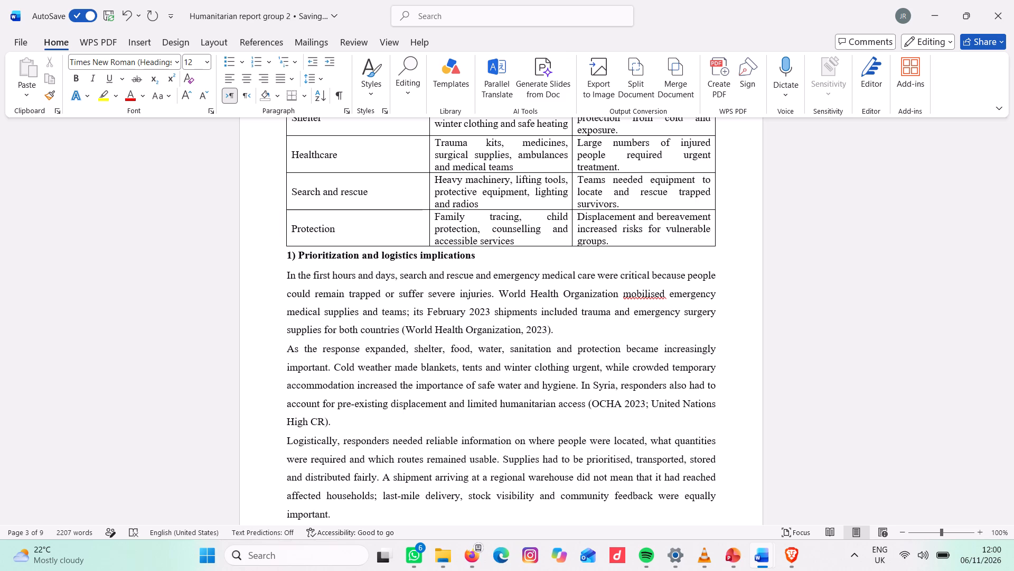
key("Right")
type("ommi")
key("s")
type("sioner")
key("space")
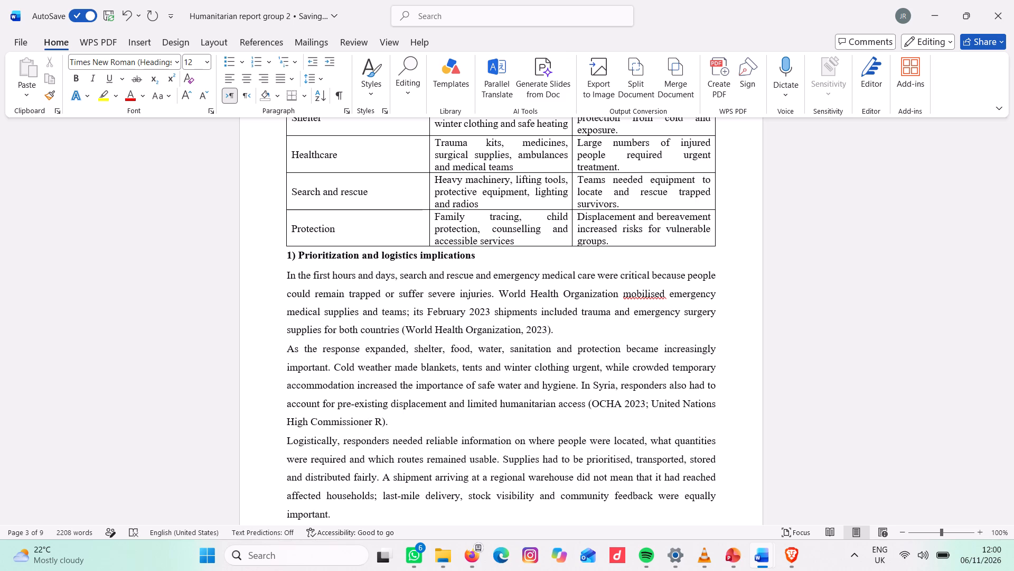
key("Right")
type("efuh")
key("BackSpace")
type("gee")
key("s")
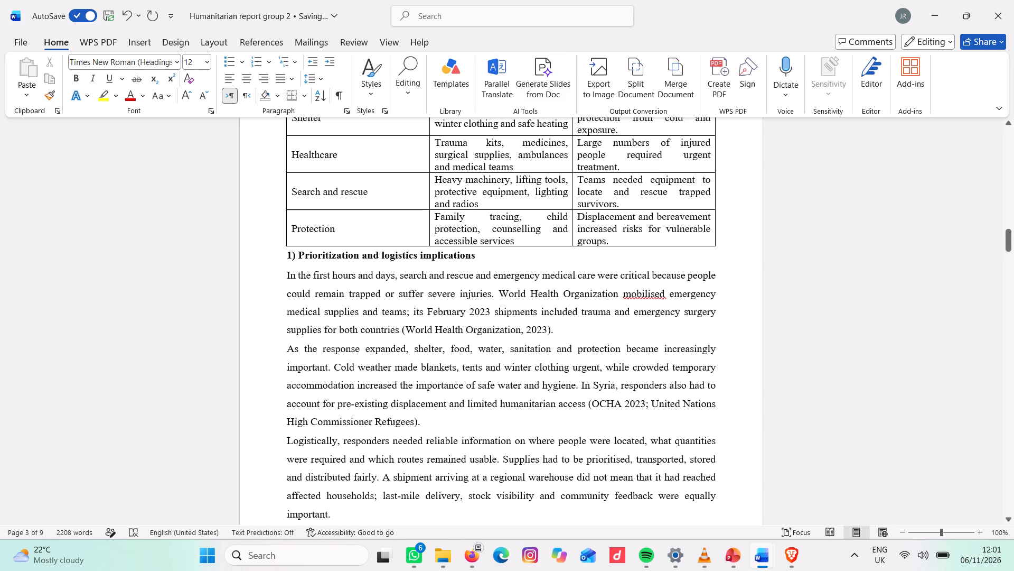
Insert the word "for" before "Refugees" in the expanded citation name.
left_click(377, 417)
type("for")
key("space")
Read from the end of the Prioritization section through the Food relief and Water, sanitation and hygiene chains for remaining abbreviations.
scroll(377, 417, "down", 1)
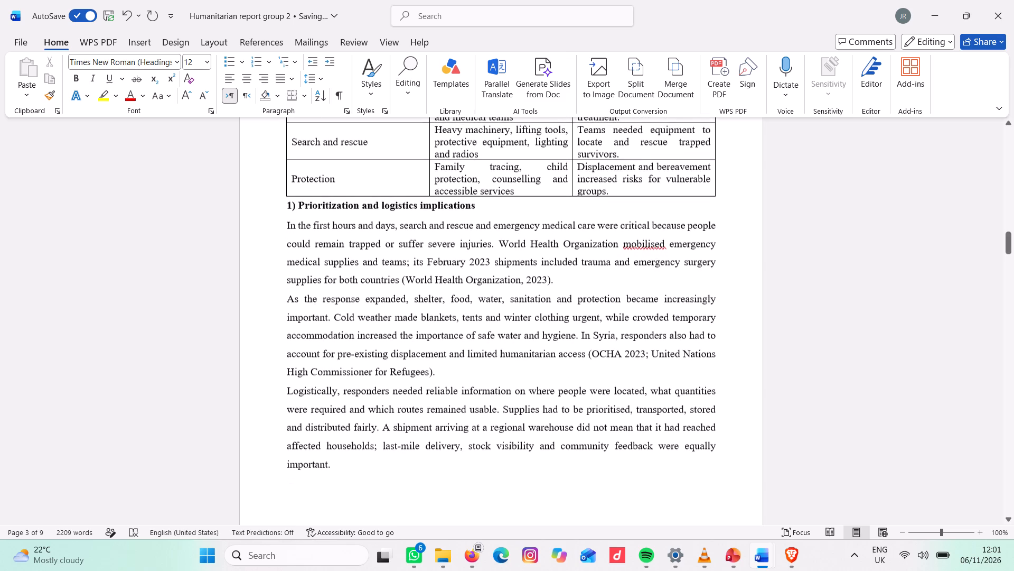
scroll(377, 417, "down", 1)
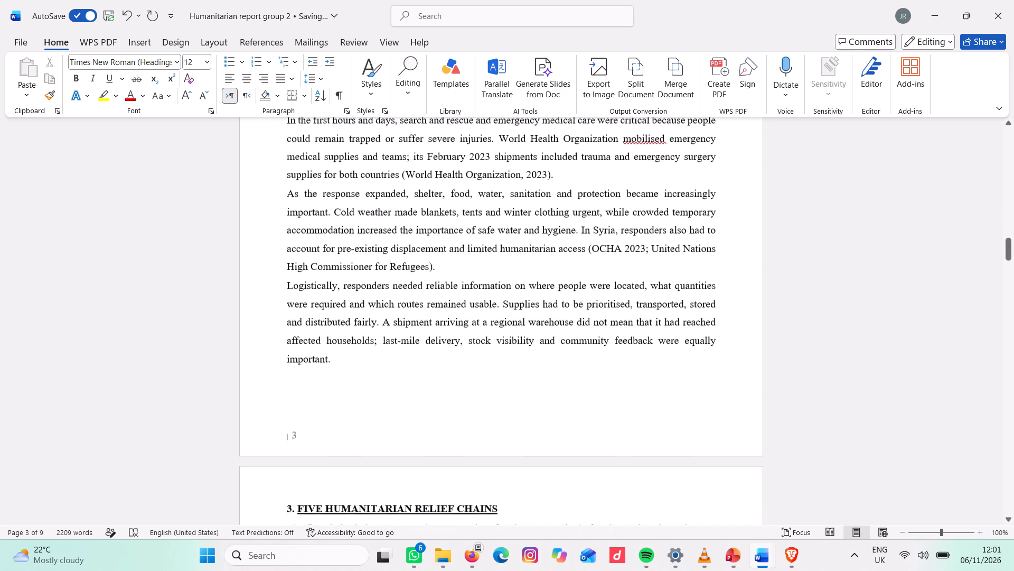
scroll(377, 417, "down", 2)
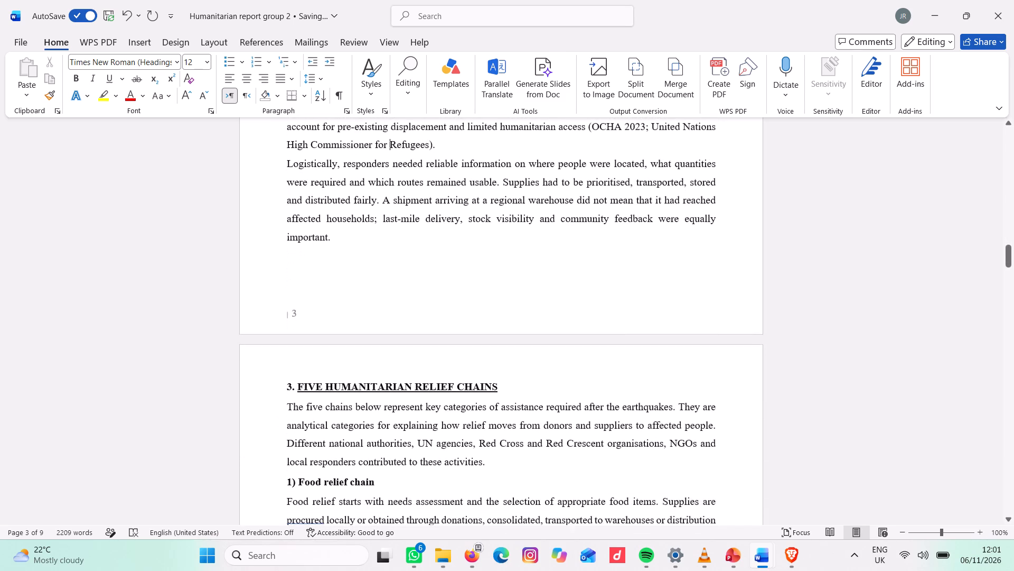
scroll(377, 417, "down", 1)
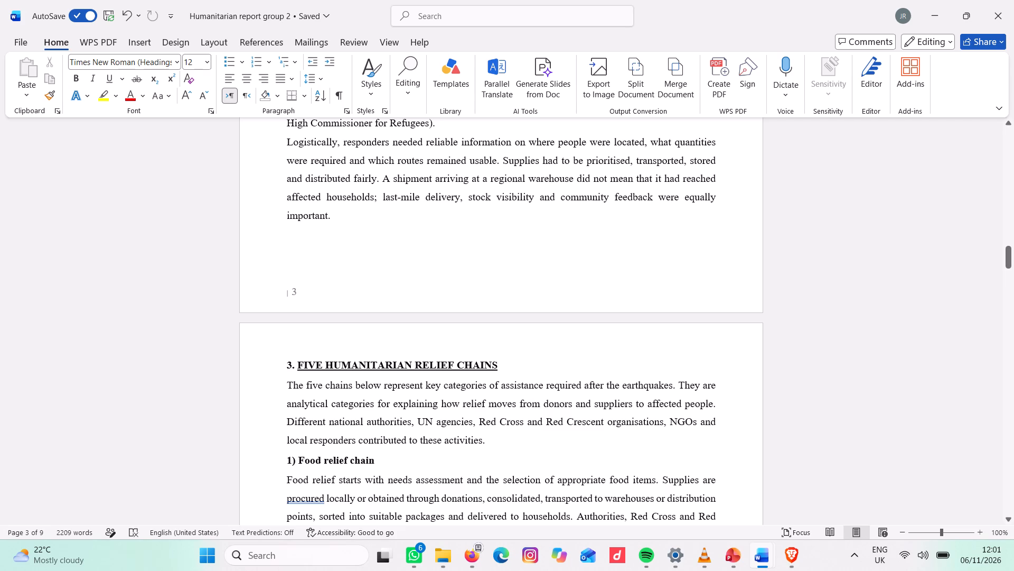
scroll(425, 426, "down", 1)
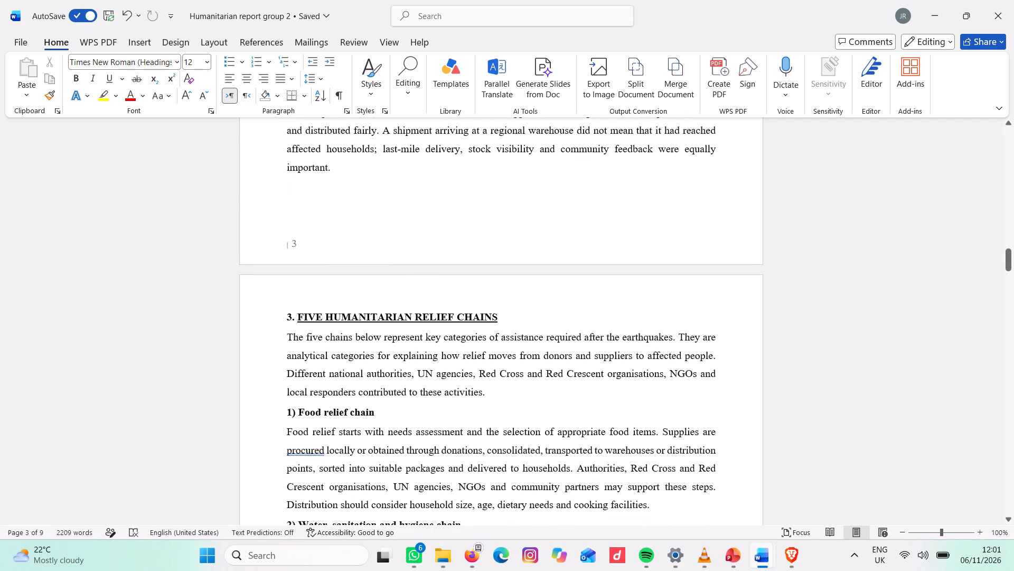
scroll(425, 426, "down", 2)
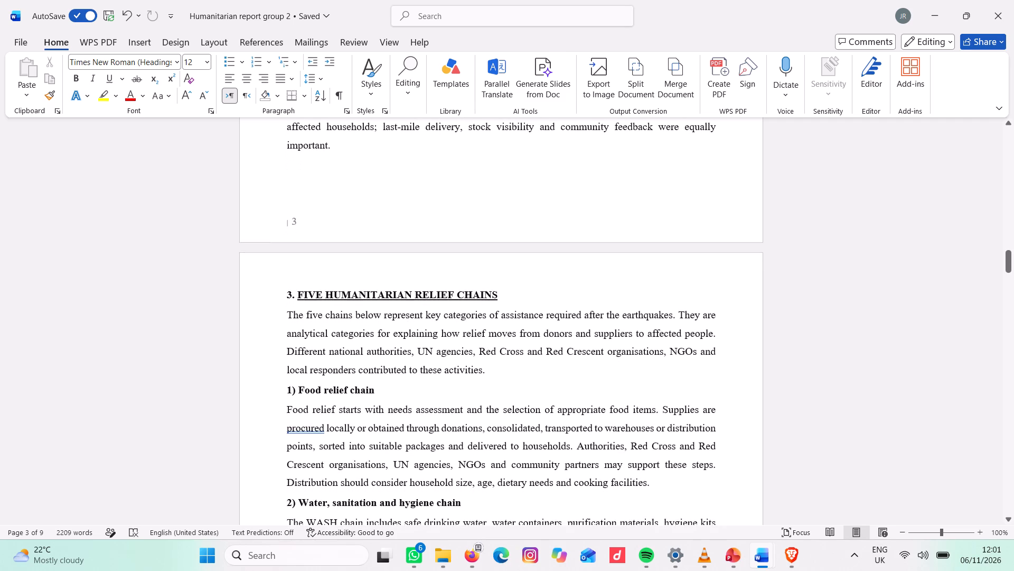
scroll(425, 426, "down", 1)
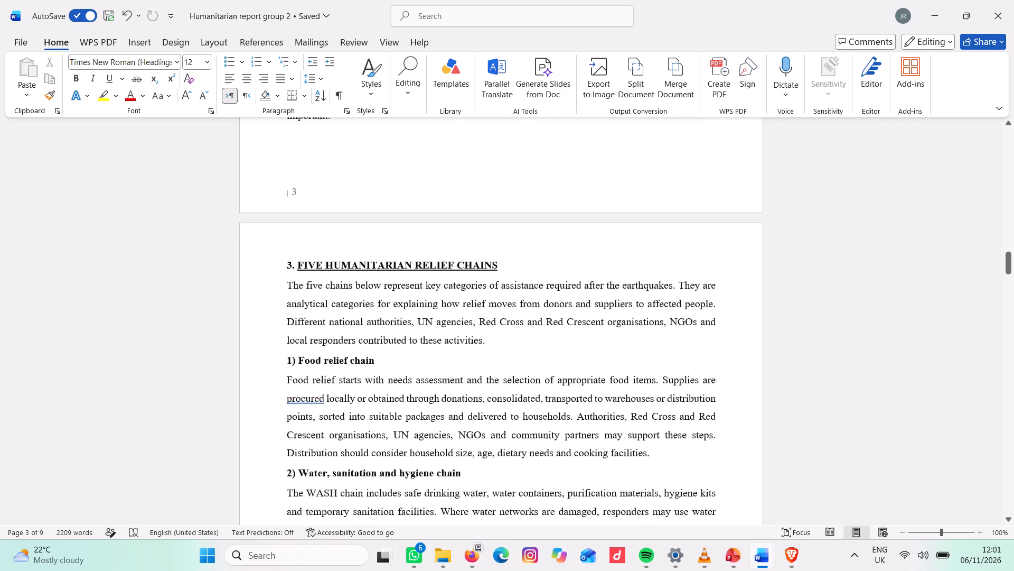
scroll(425, 426, "down", 1)
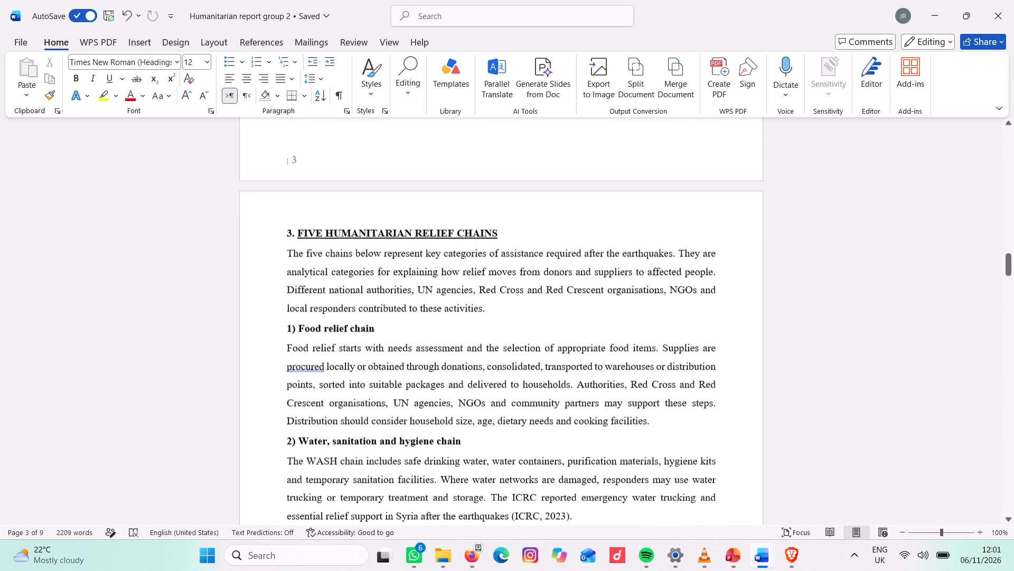
scroll(425, 426, "down", 1)
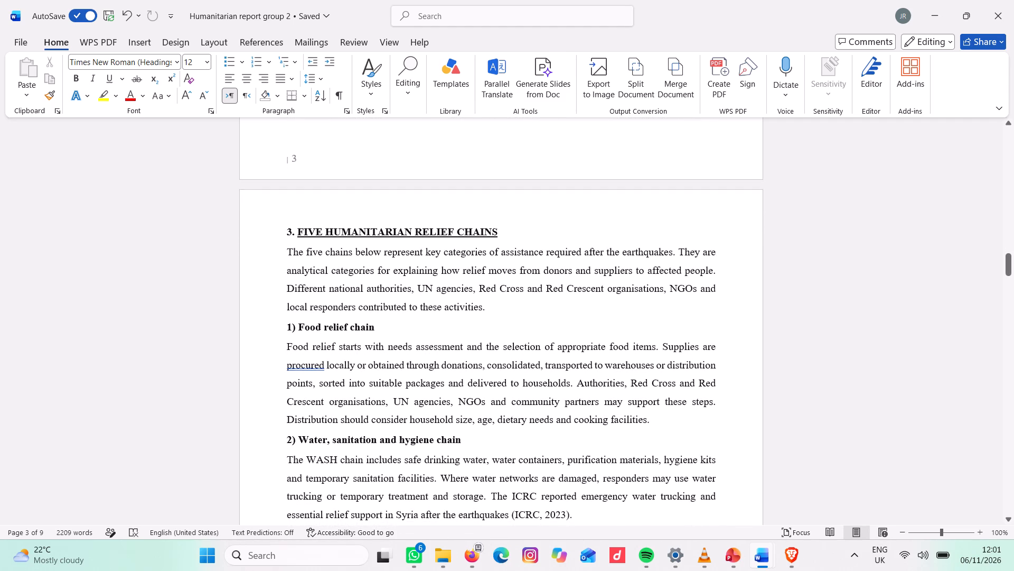
Expand ICRC before "reported emergency water trucking" in the Water, sanitation and hygiene chain paragraph to "International Committee of the Red Cross".
left_click(515, 496)
type("nternational")
key("space")
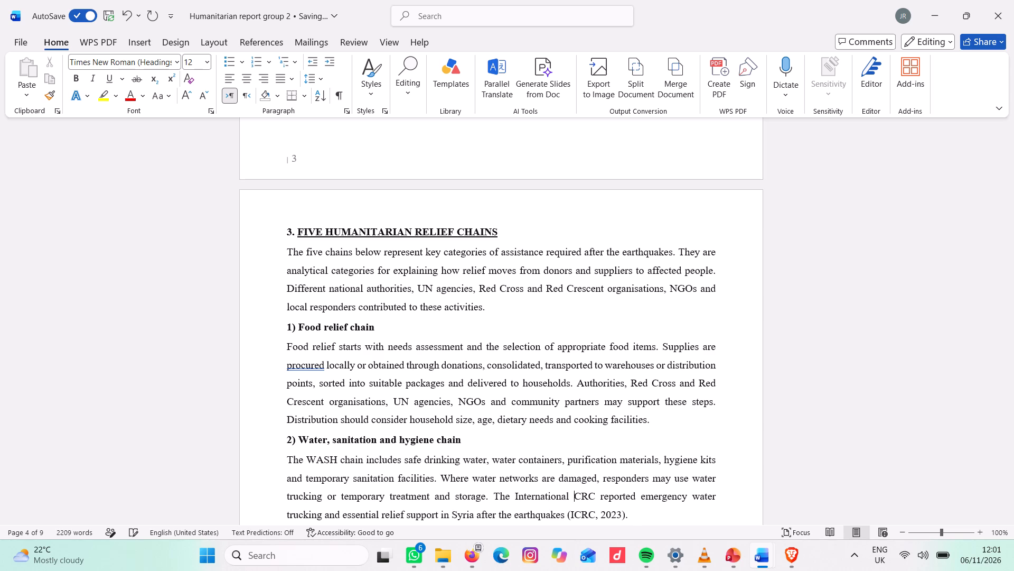
key("Right")
type("ommitee")
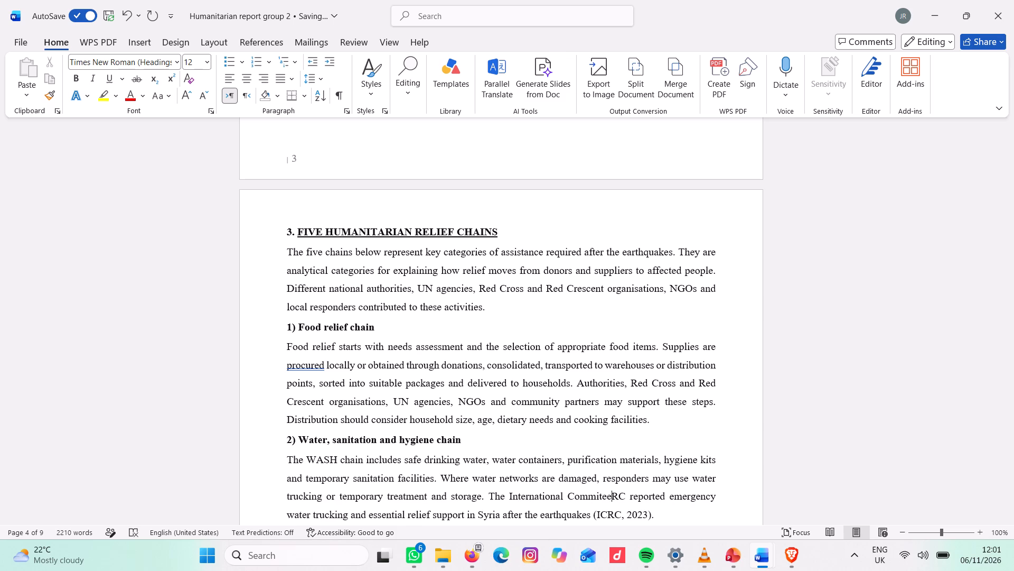
key("Left")
key("Left")
key("t")
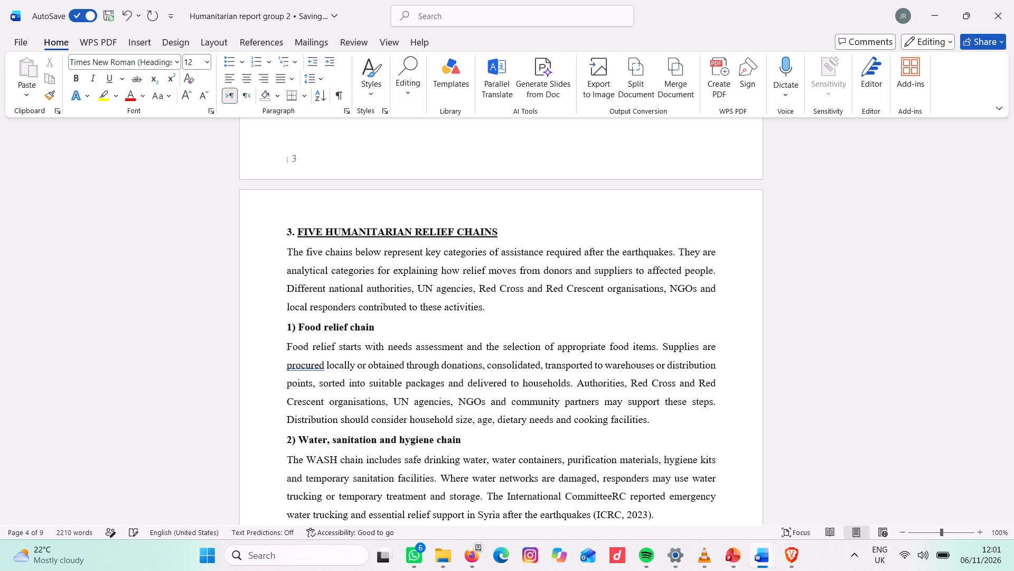
key("Right")
key("Right")
key("space")
key("Right")
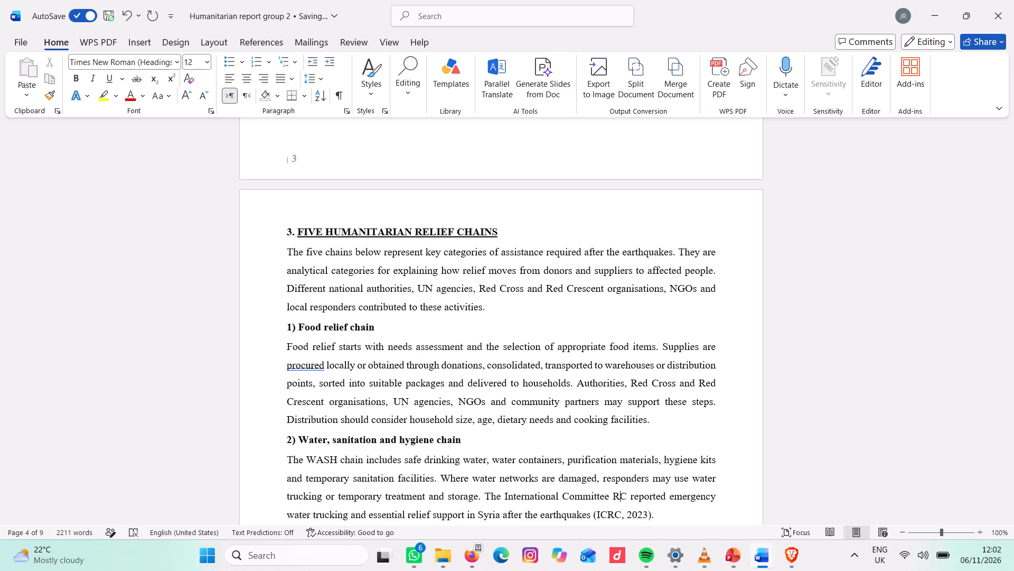
key("BackSpace")
type("of the")
key("space")
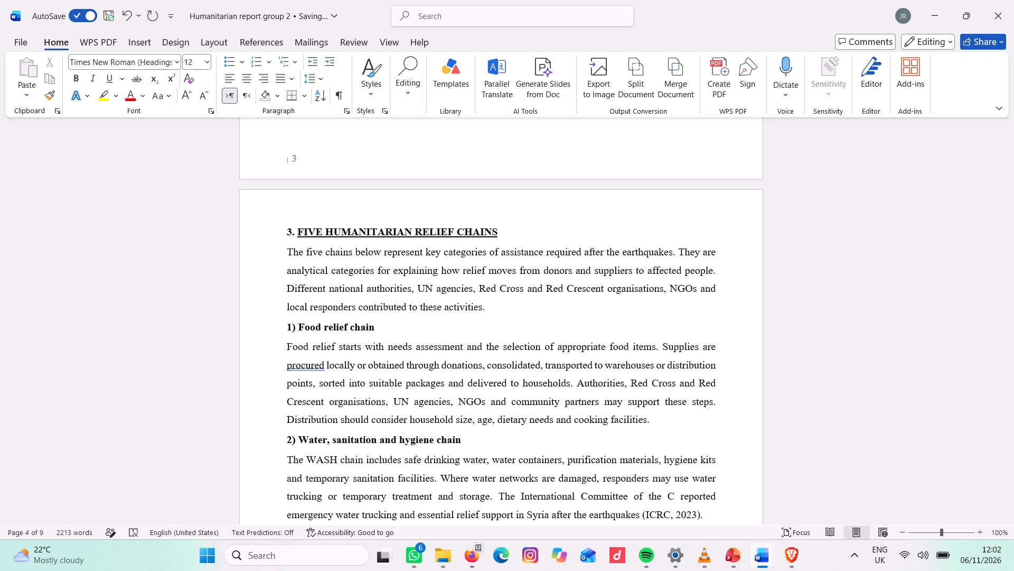
type("ed")
key("space")
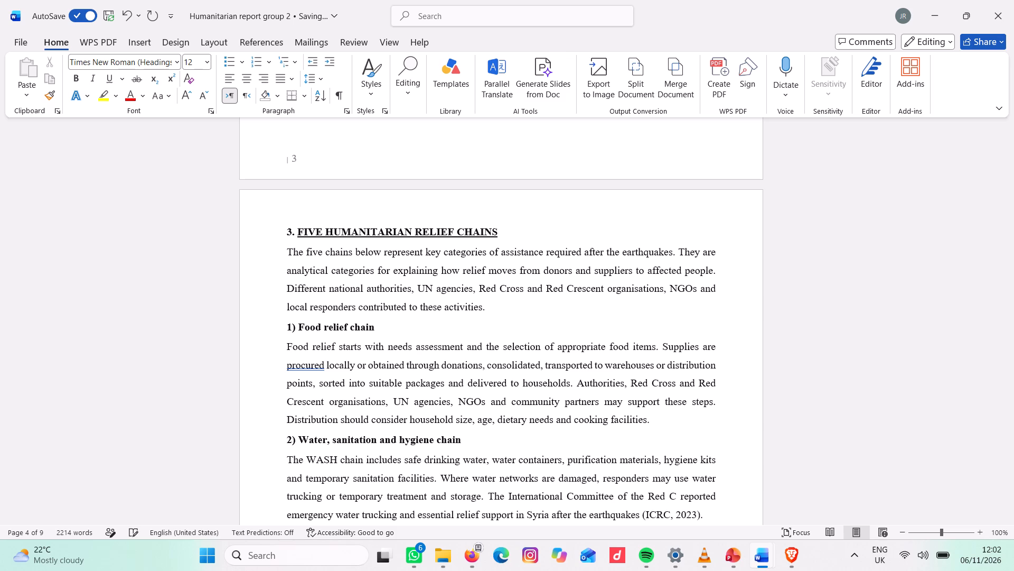
key("Right")
type("ross")
Replace ICRC in the 2023 citation ending that paragraph with a copy of the expanded name "International Committee of the Red Cross".
scroll(515, 496, "down", 1)
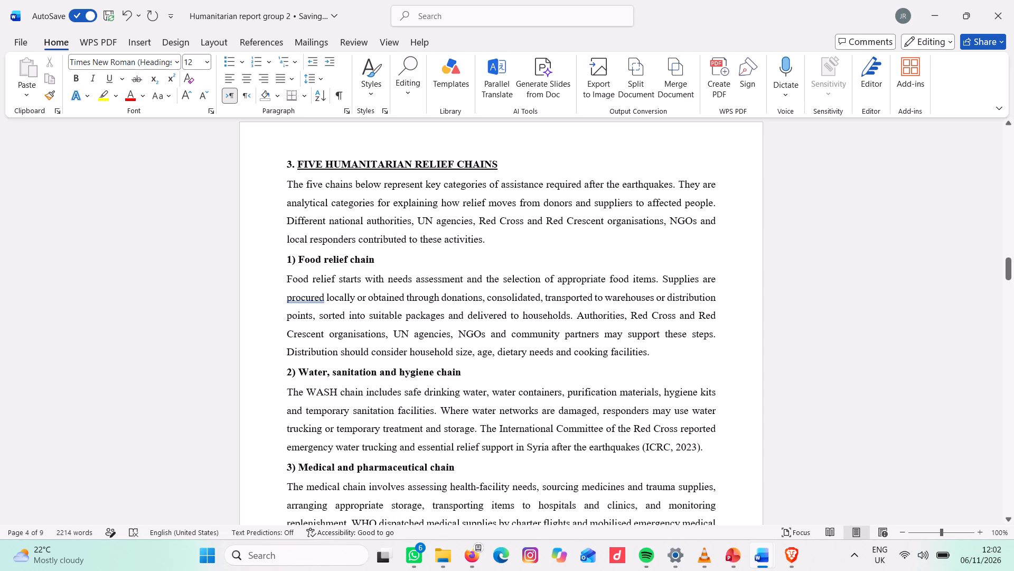
left_click_drag(499, 424, 667, 424)
key("ctrl+c")
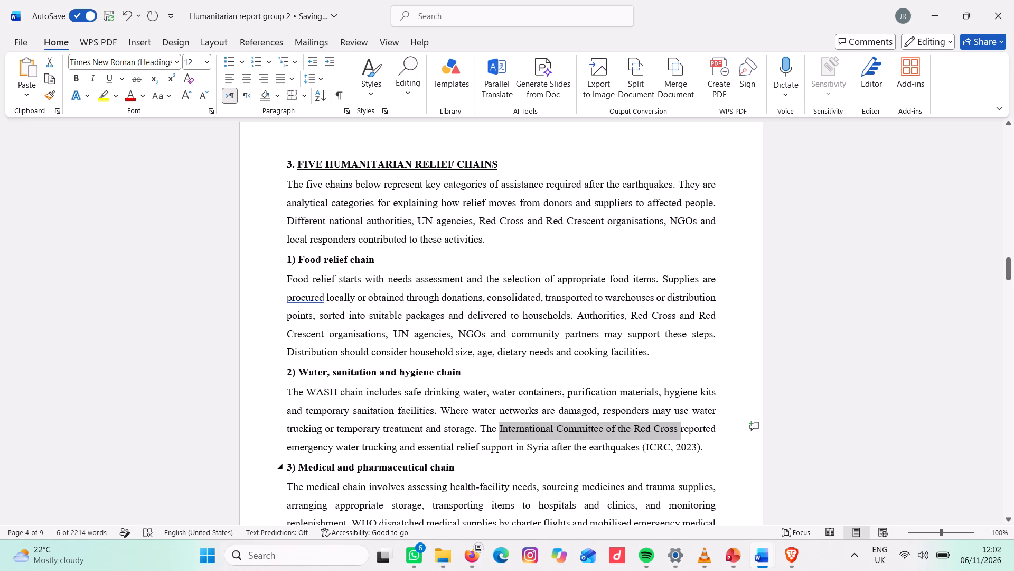
left_click(653, 443)
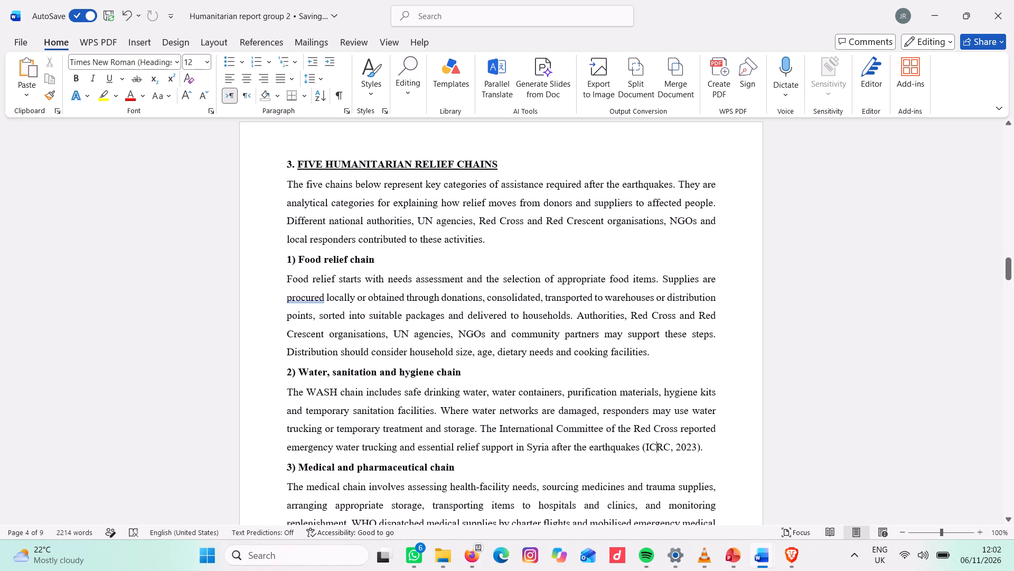
key("ctrl+v")
left_click(656, 446)
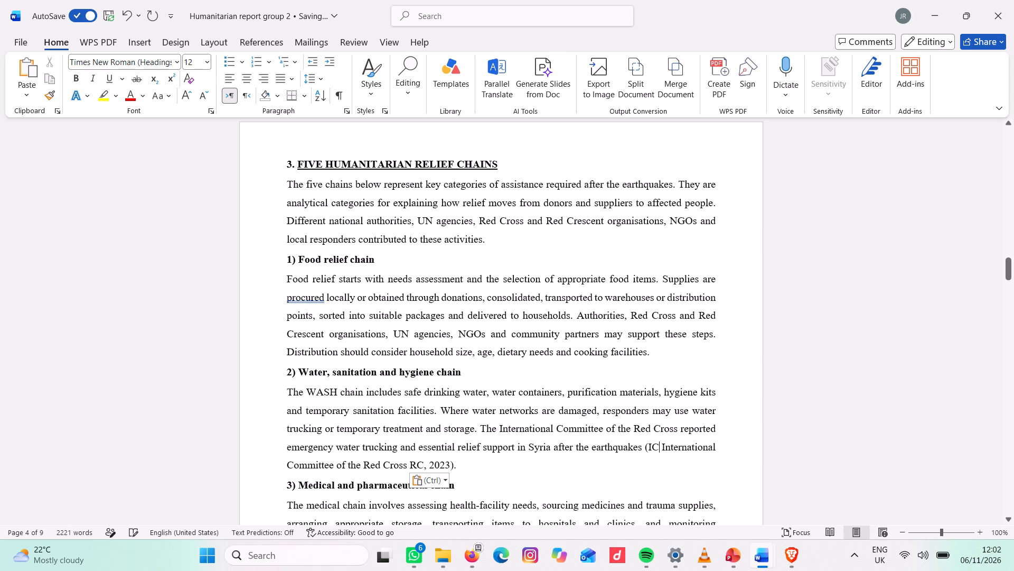
key("BackSpace")
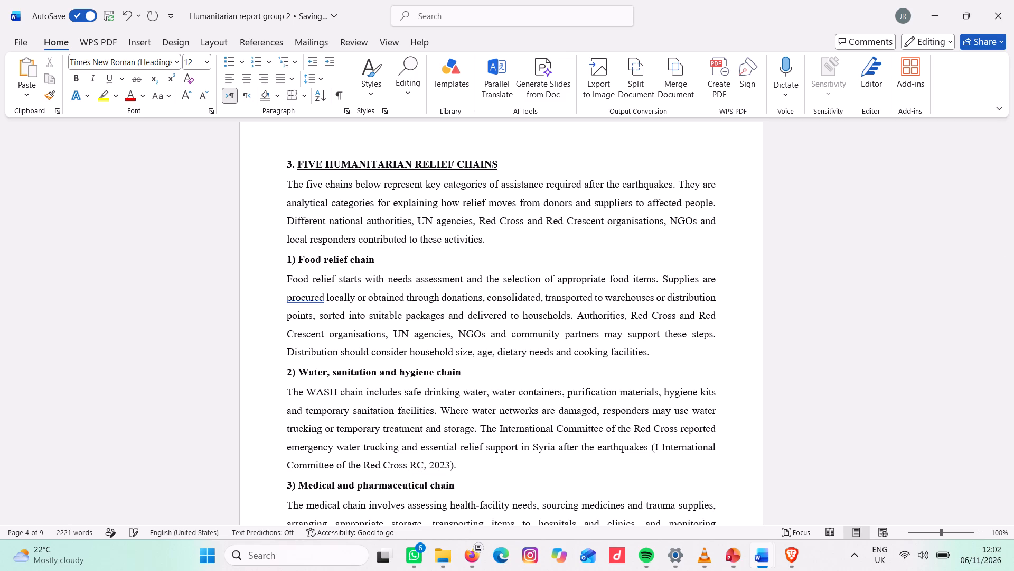
key("BackSpace")
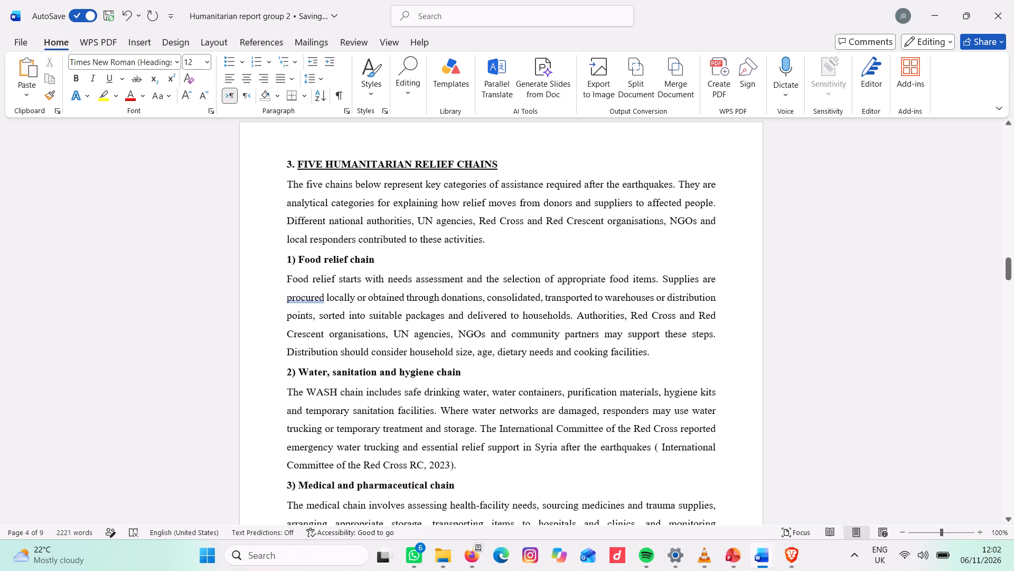
left_click(406, 468)
key("Delete")
key("Delete")
key("Delete")
Review the relief chain paragraphs from Food relief through Search-and-rescue equipment for remaining abbreviations and errors.
scroll(406, 468, "down", 1)
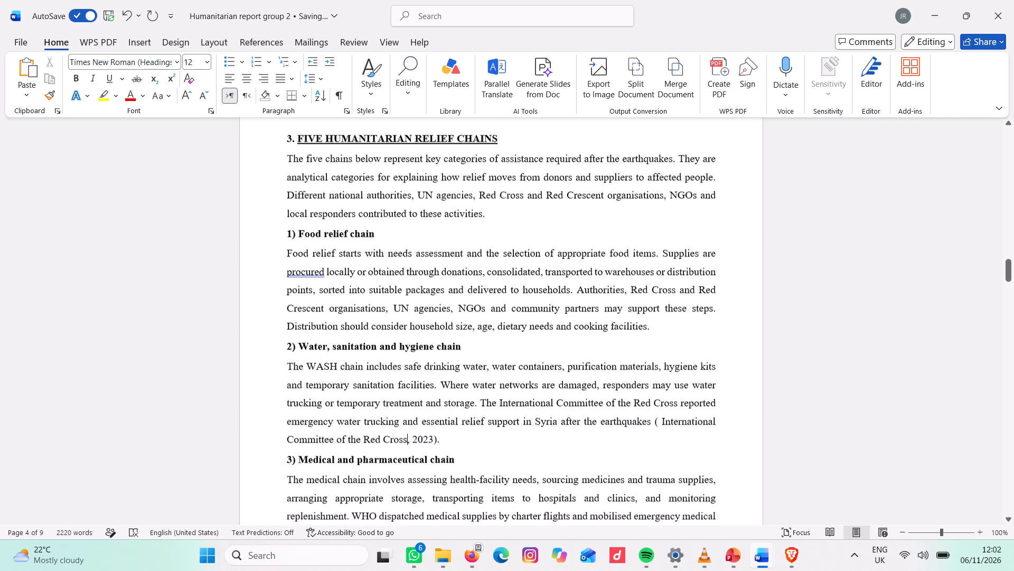
scroll(406, 468, "down", 3)
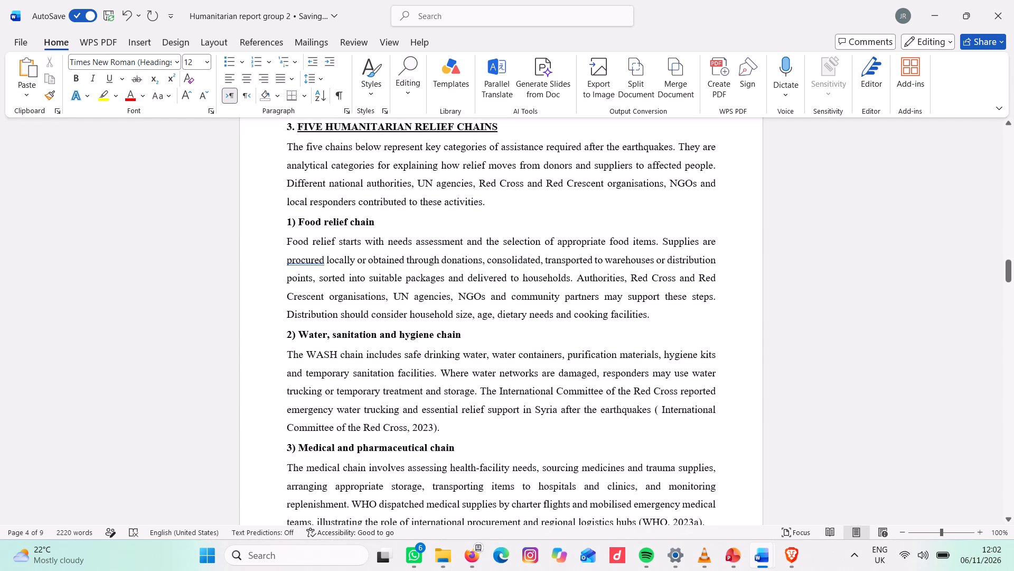
scroll(406, 468, "down", 4)
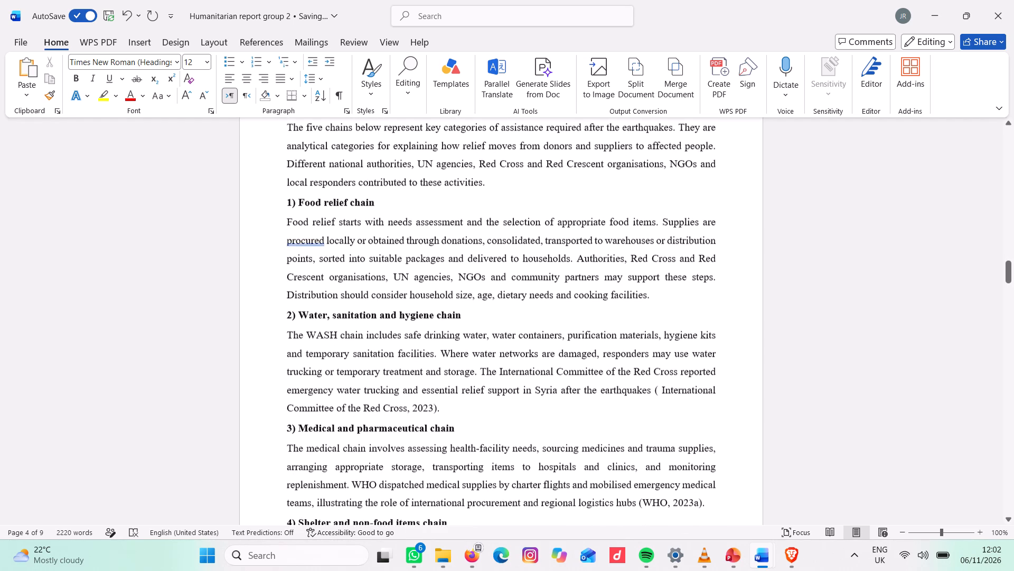
scroll(406, 468, "down", 2)
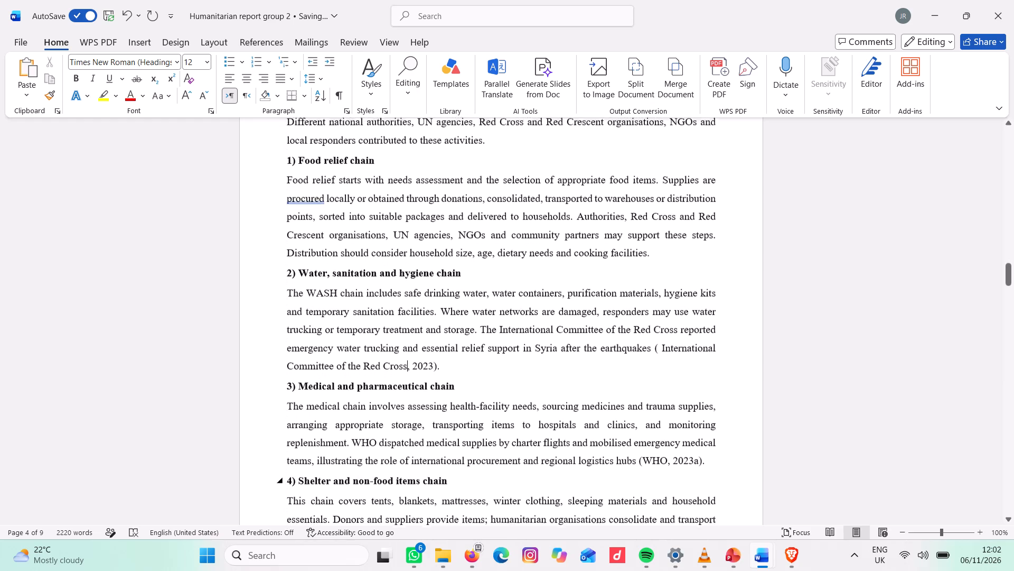
scroll(406, 468, "down", 1)
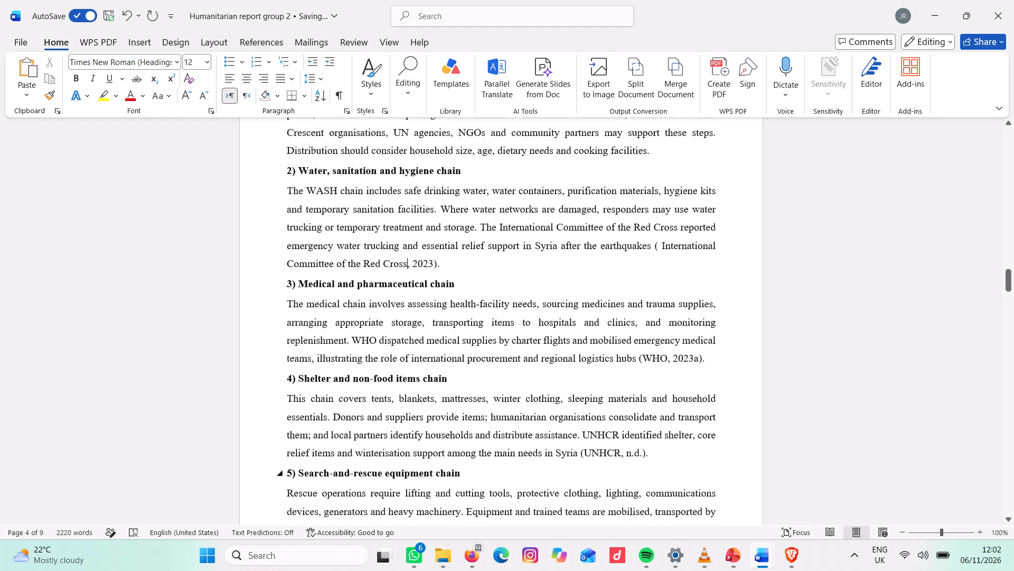
scroll(406, 468, "down", 1)
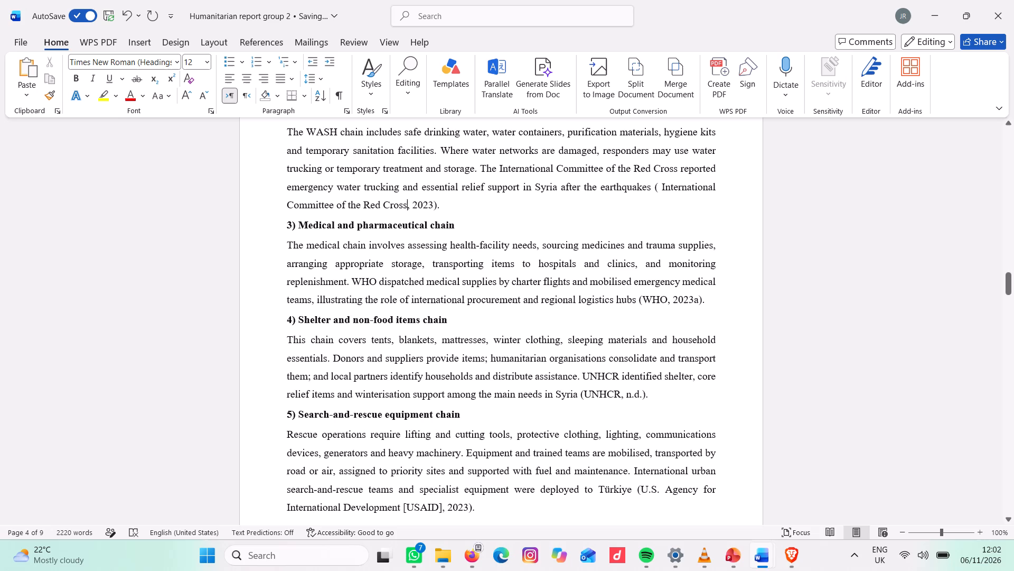
scroll(406, 468, "up", 3)
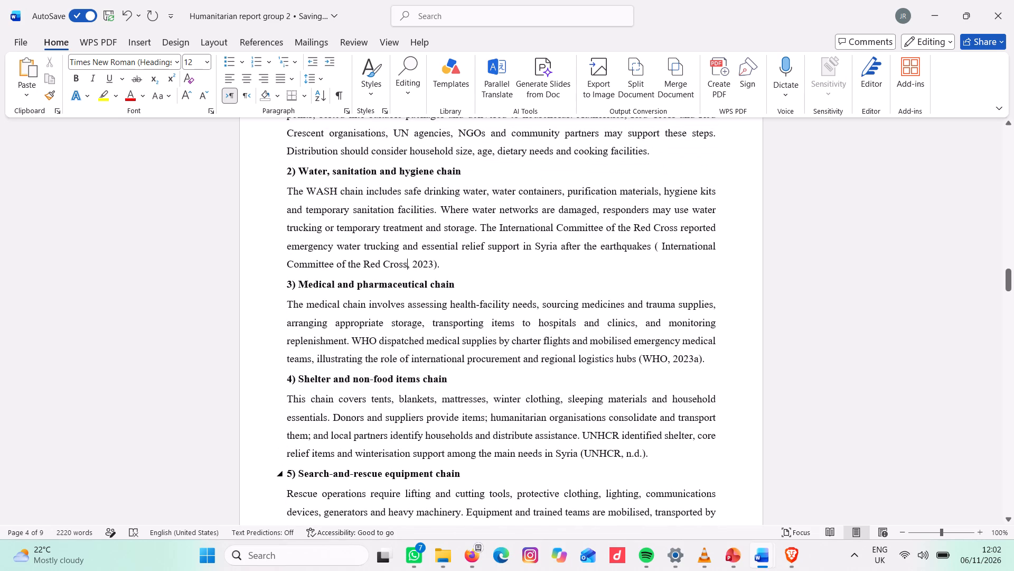
scroll(406, 468, "up", 4)
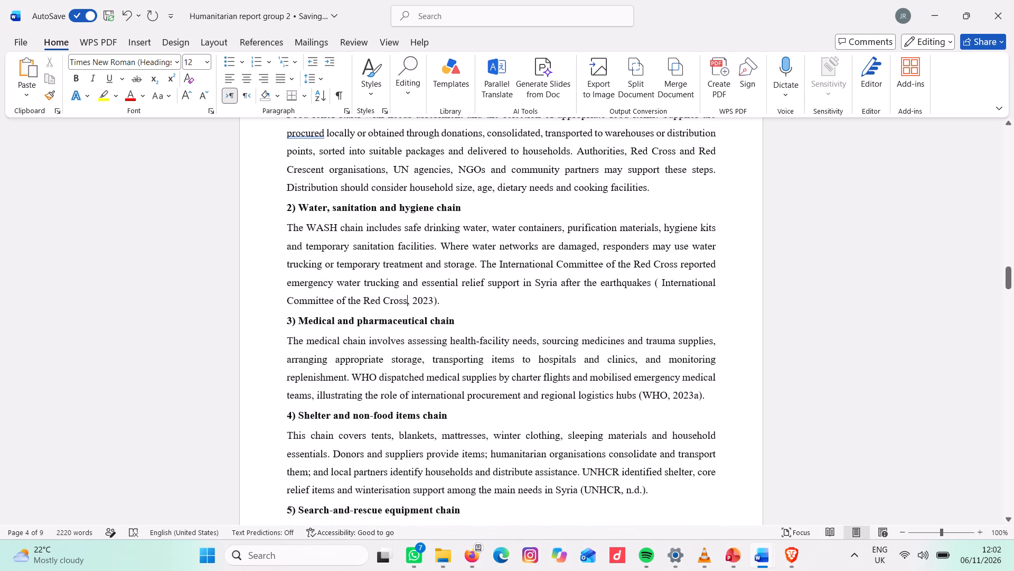
scroll(406, 468, "up", 2)
Copy "United Nations High Commissioner for Refugees" from the citation ending the "As the response expanded" paragraph.
scroll(406, 468, "up", 1)
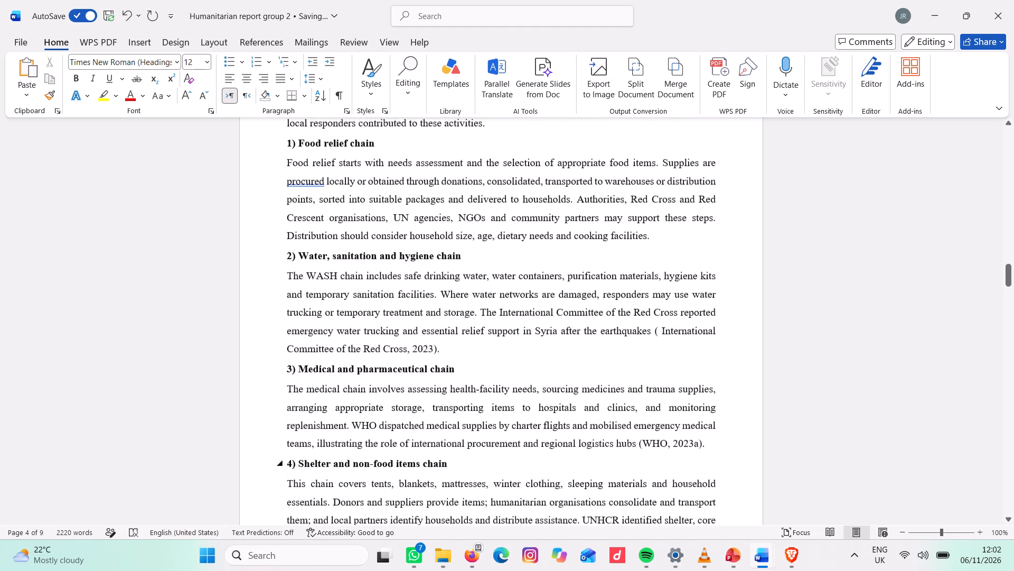
scroll(406, 468, "up", 2)
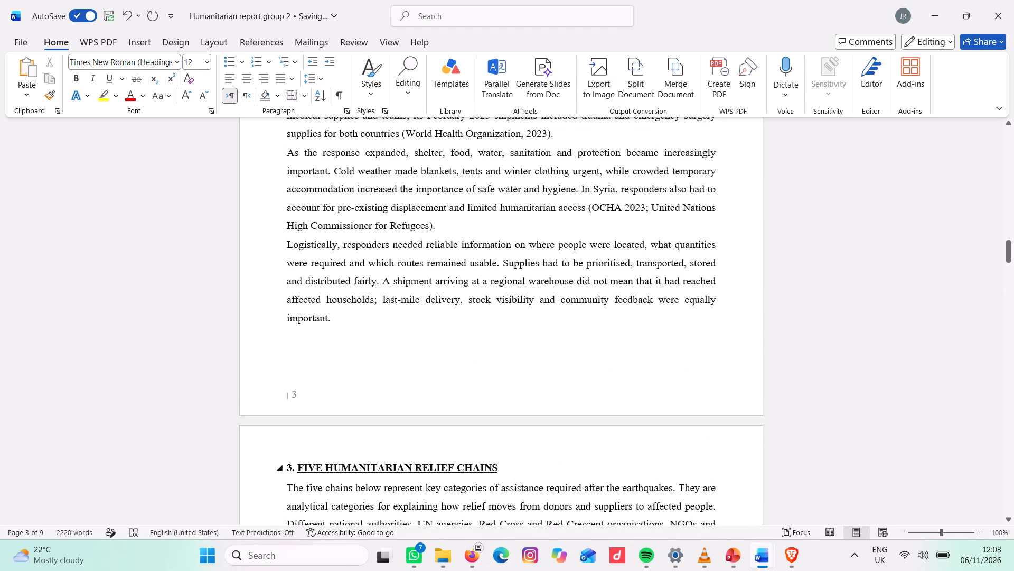
scroll(406, 468, "up", 1)
left_click_drag(651, 209, 407, 247)
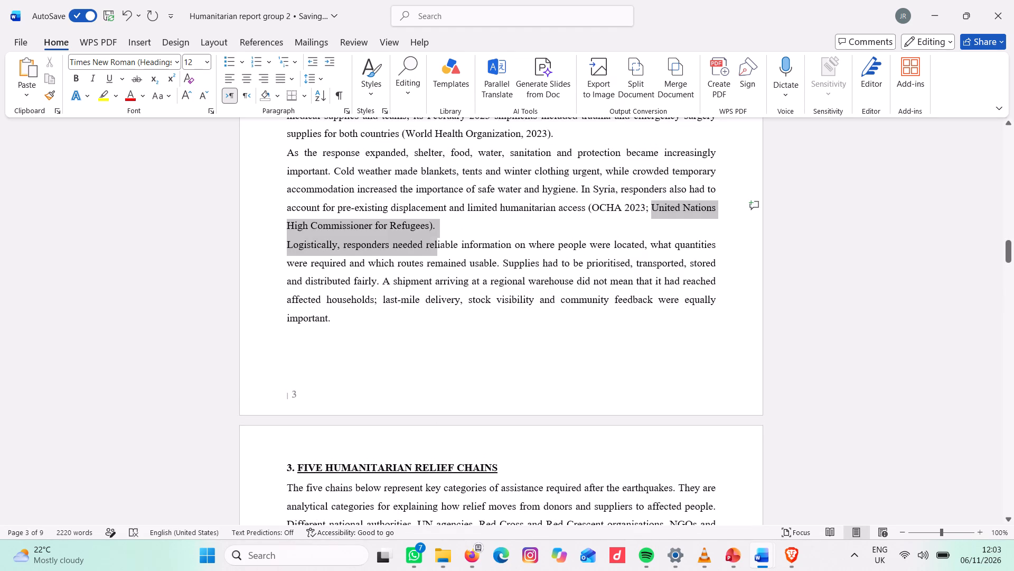
left_click_drag(407, 247, 421, 223)
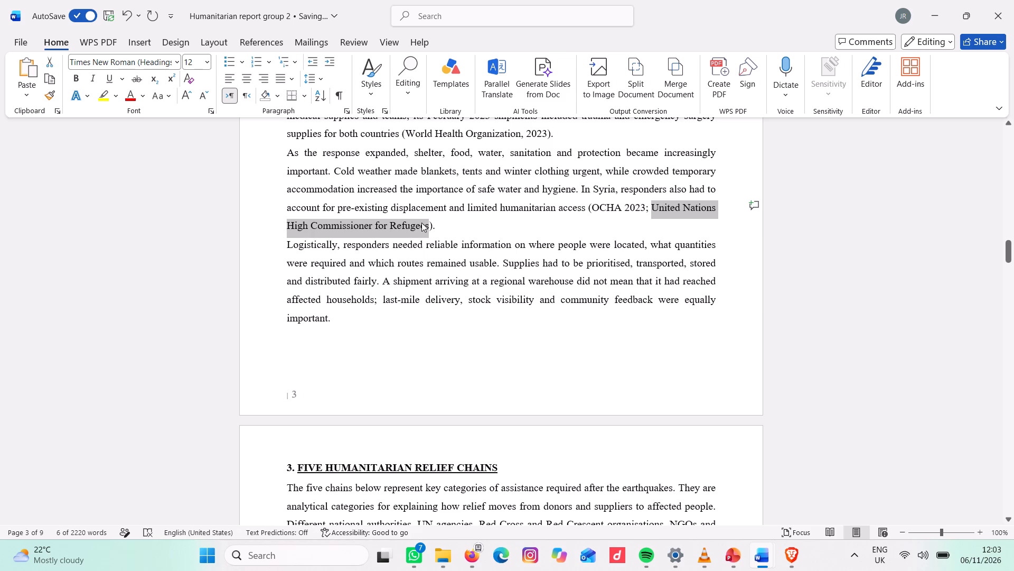
key("ctrl+c")
Replace UNHCR before "identified shelter" in the Shelter and non-food items chain paragraph with the copied "United Nations High Commissioner for Refugees".
scroll(421, 223, "down", 3)
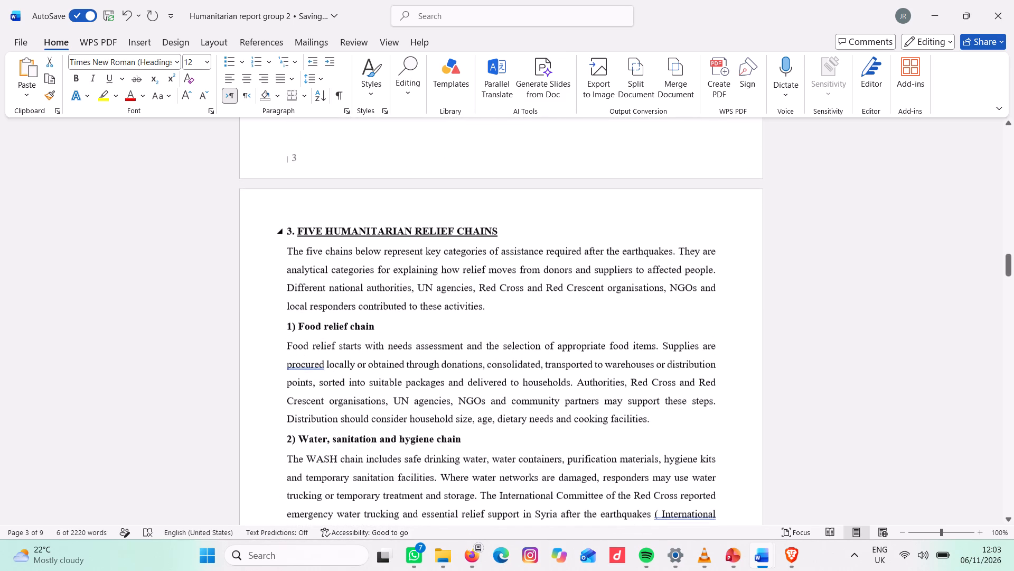
scroll(421, 223, "down", 2)
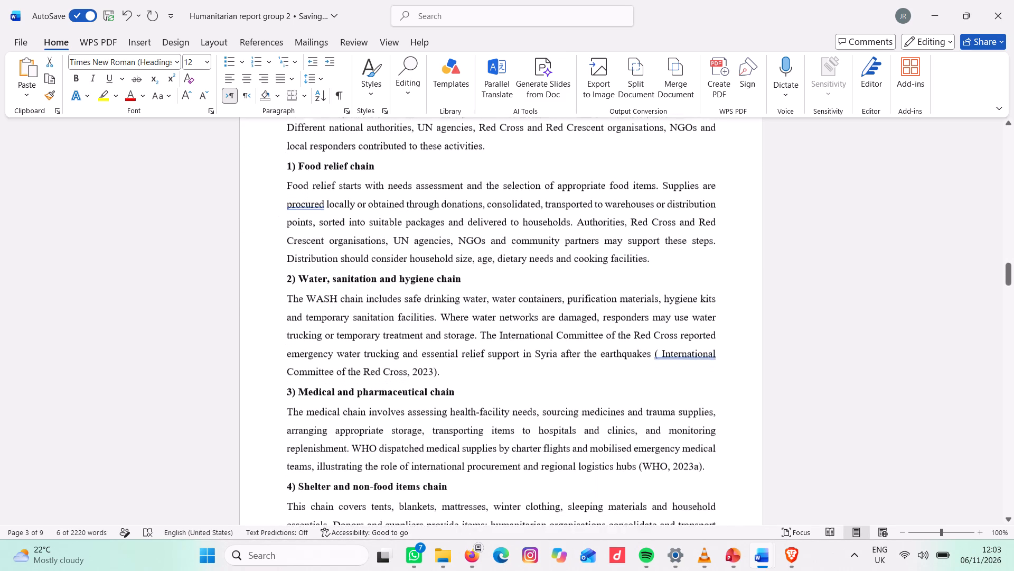
scroll(421, 223, "down", 2)
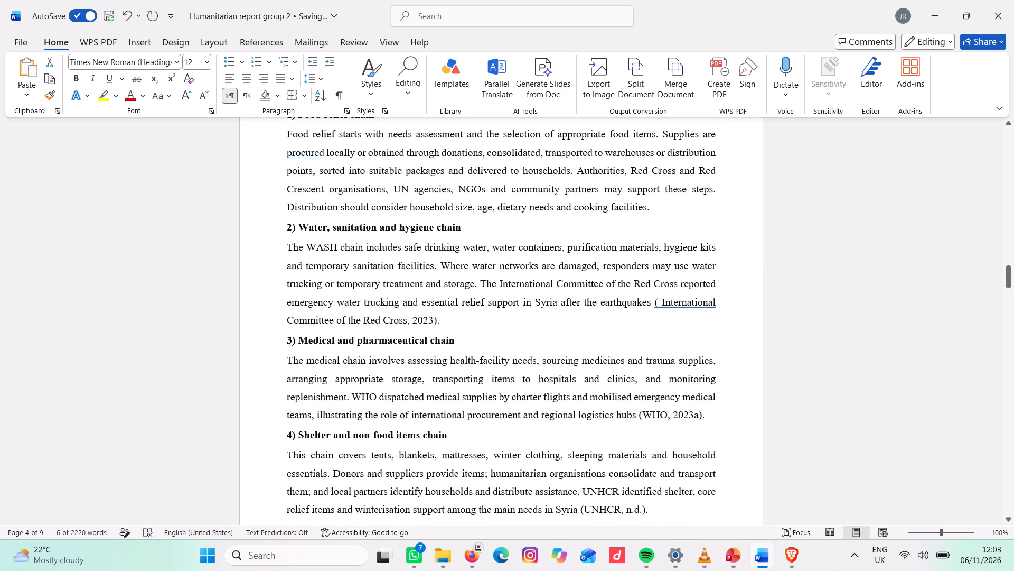
scroll(556, 357, "down", 1)
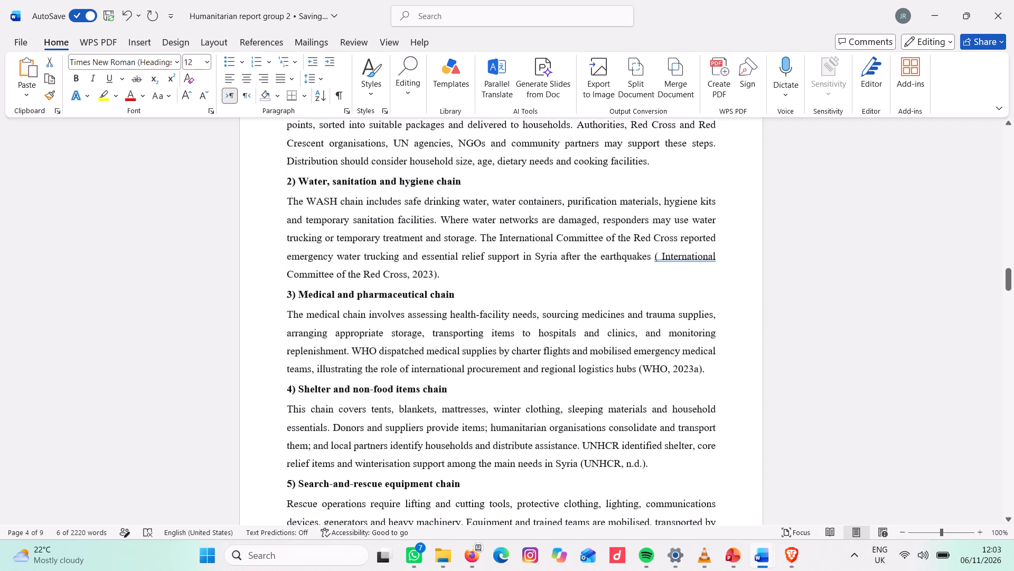
left_click(589, 441)
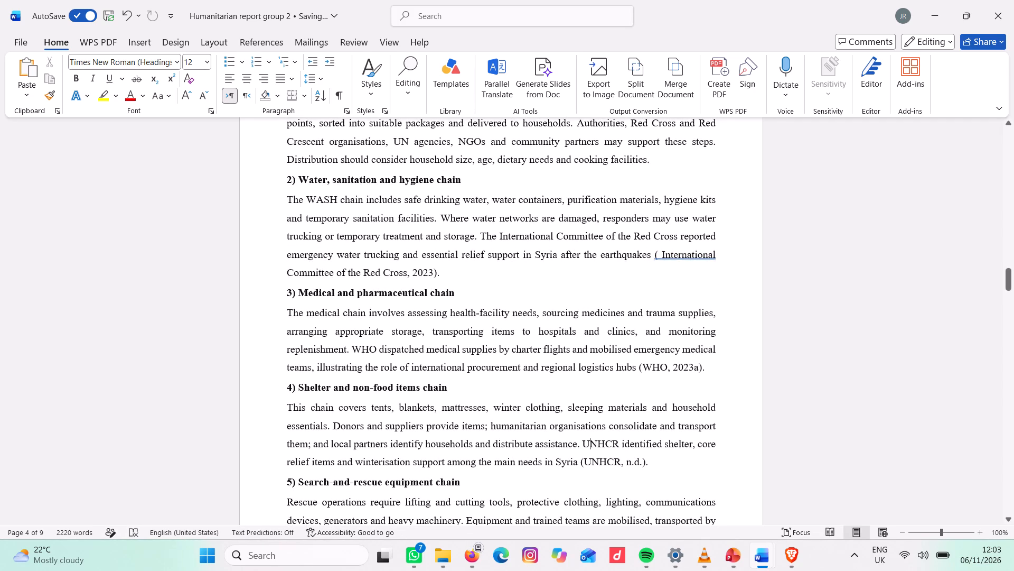
key("ctrl+v")
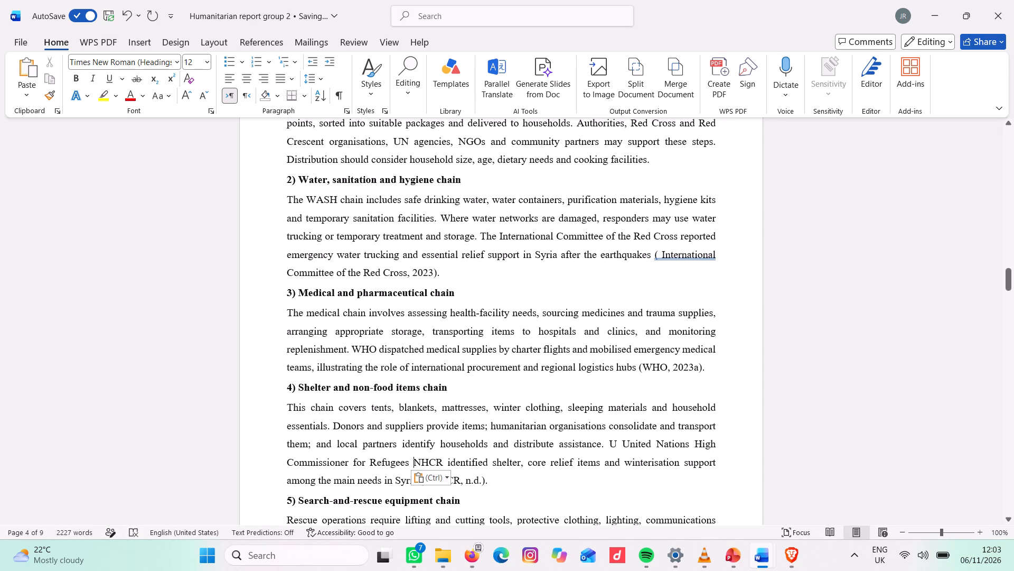
left_click(618, 444)
key("BackSpace")
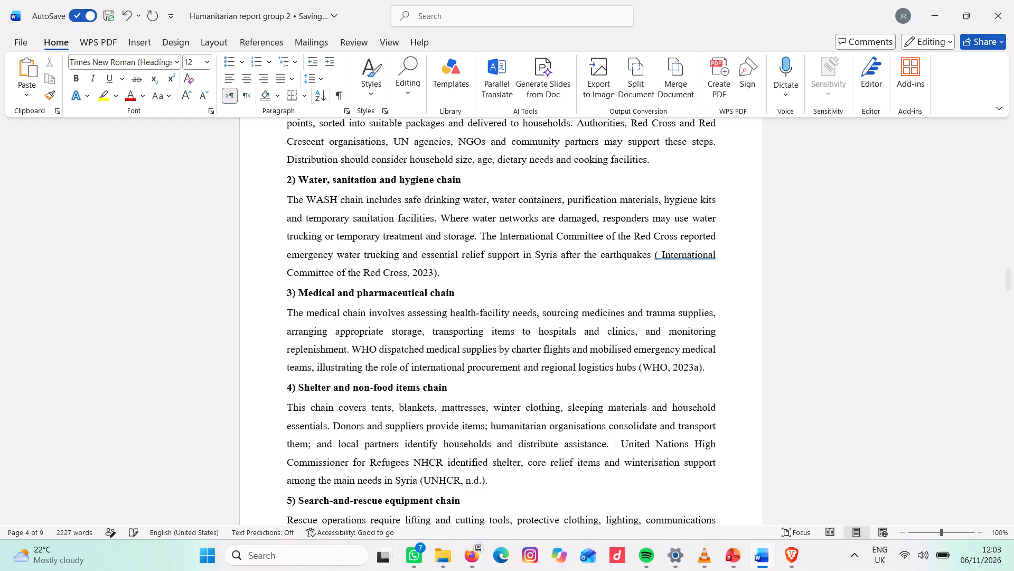
left_click(618, 444)
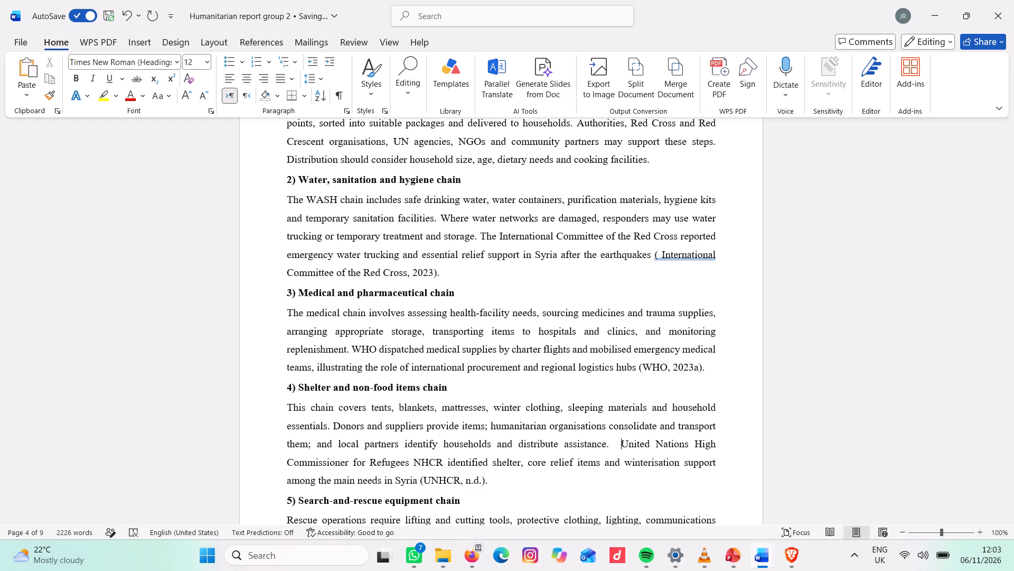
left_click(618, 441)
key("BackSpace")
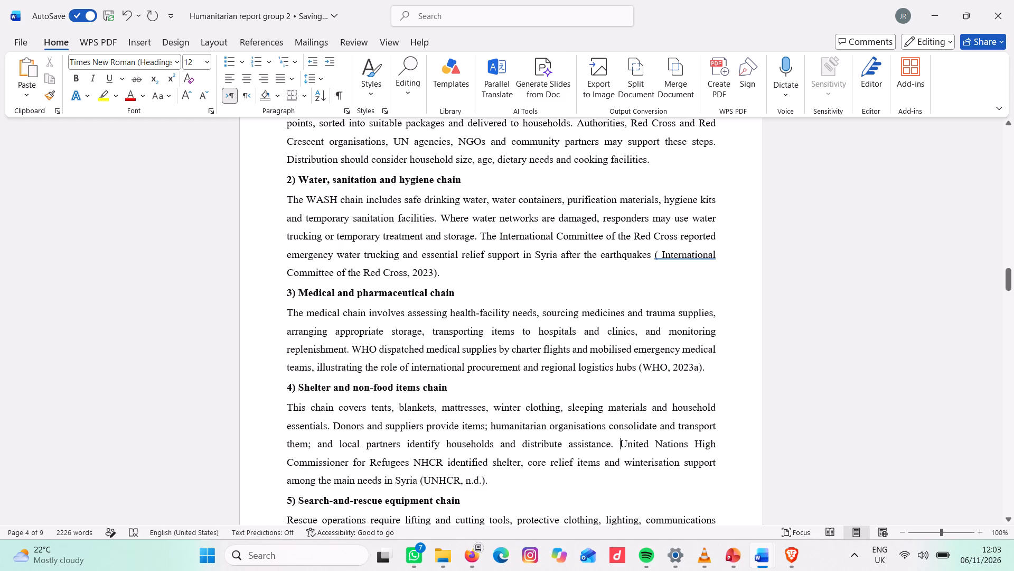
left_click(416, 462)
key("Delete")
key("Delete")
key("Delete")
key("Delete")
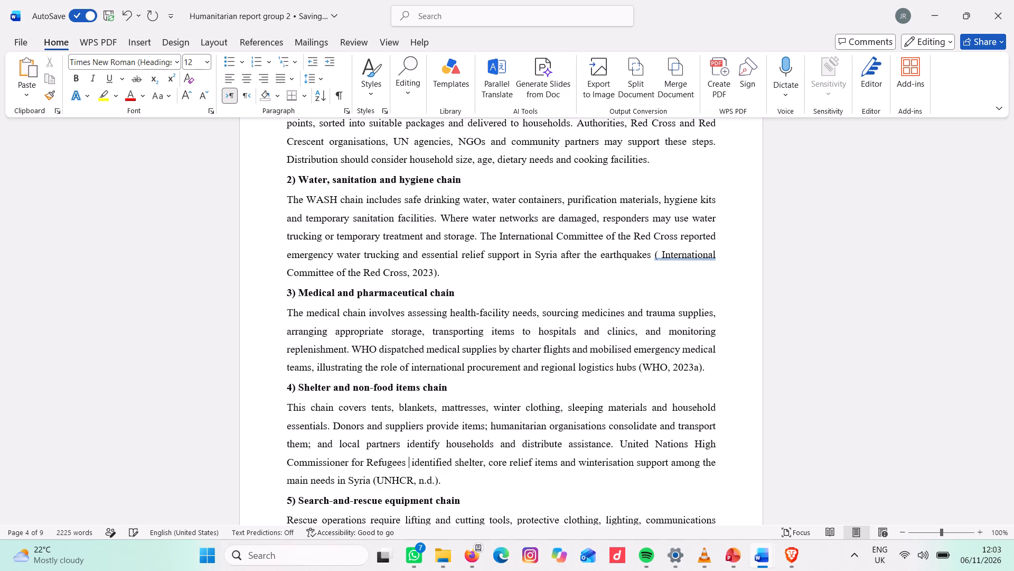
Replace UNHCR in the n.d. citation ending the Shelter and non-food items chain paragraph with "United Nations High Commissioner for Refugees".
scroll(416, 462, "down", 1)
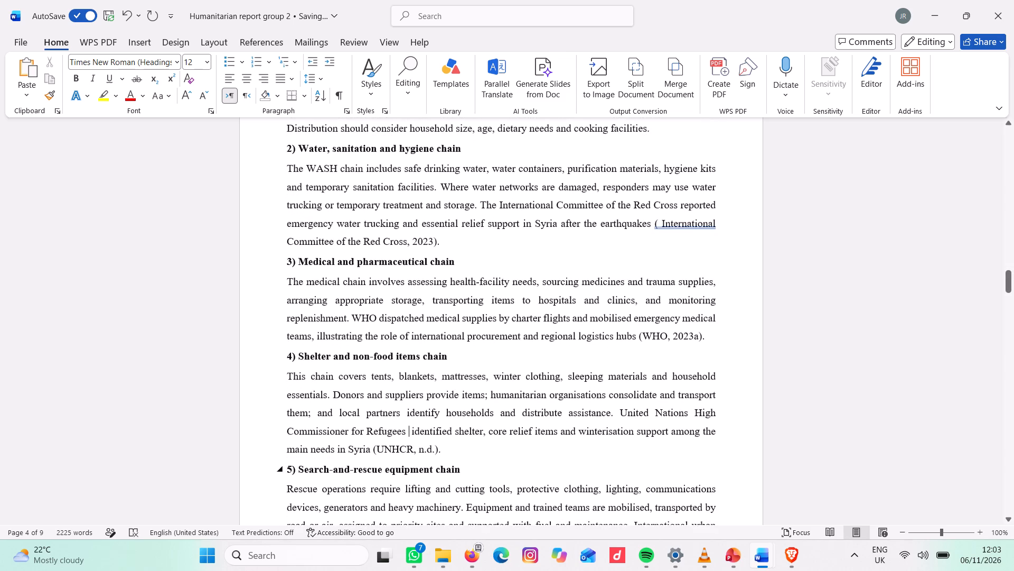
scroll(416, 462, "down", 1)
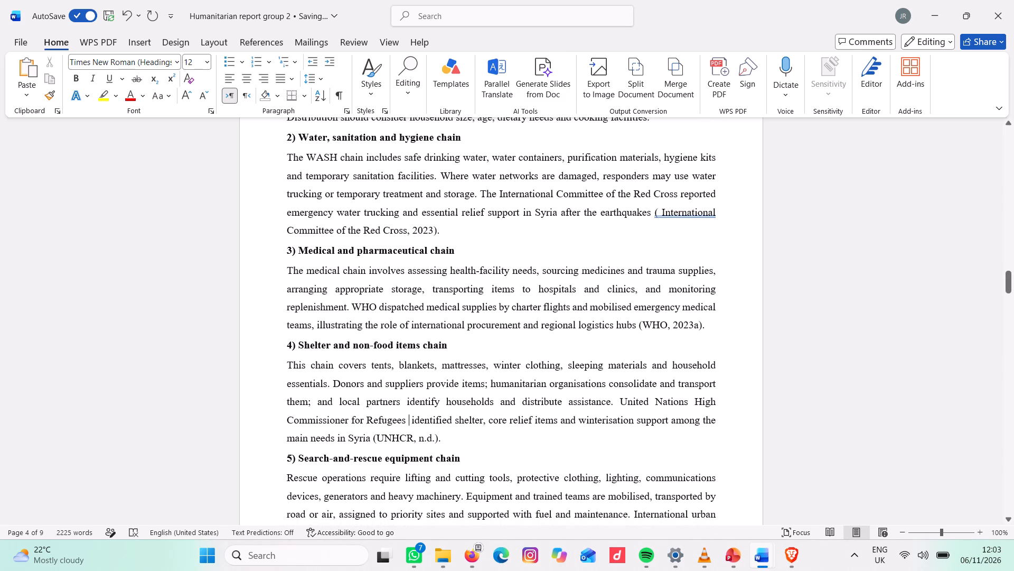
left_click(412, 437)
scroll(412, 437, "down", 1)
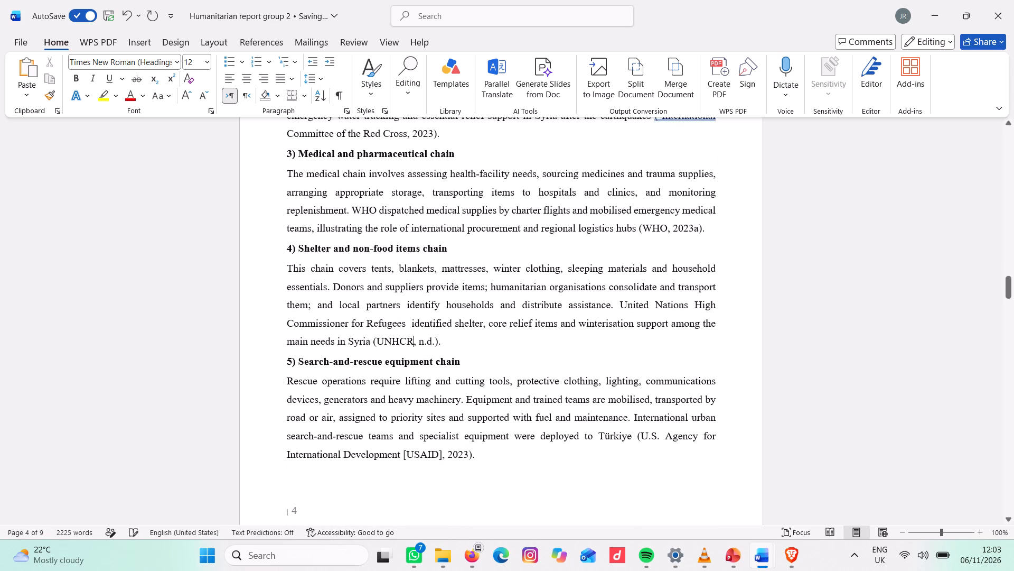
key("BackSpace")
key("BackSpace")
key("BackSpace")
key("BackSpace")
key("BackSpace")
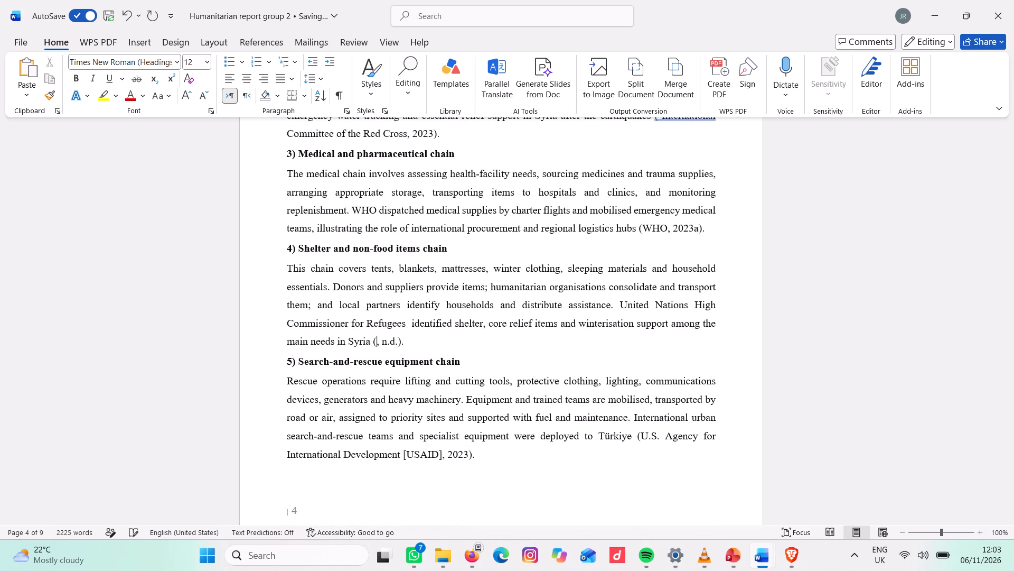
key("ctrl+v")
Expand WHO before "worked with health authorities" in the Importance of coordination paragraph to "World Health Organization".
scroll(412, 437, "down", 1)
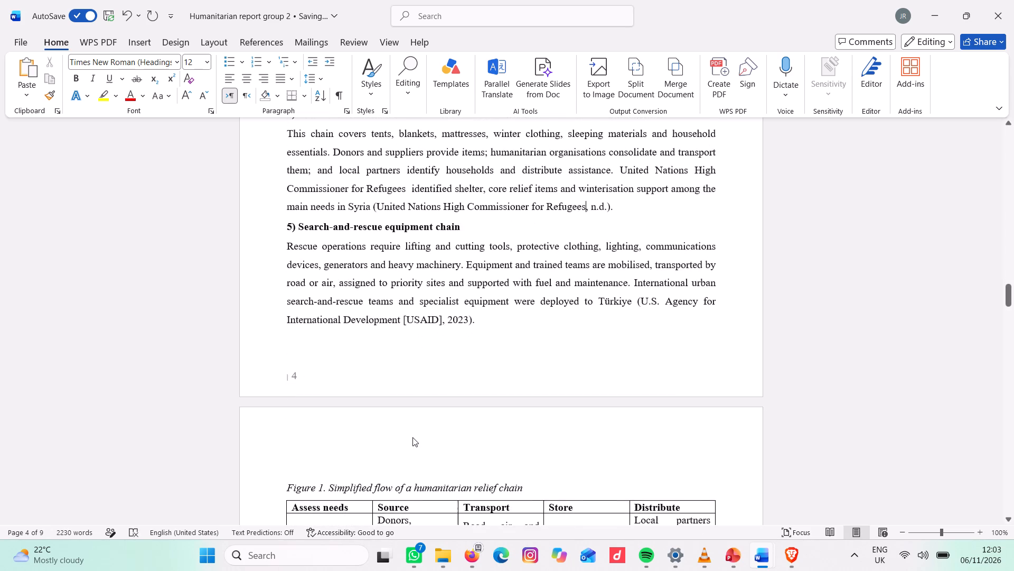
scroll(412, 437, "down", 1)
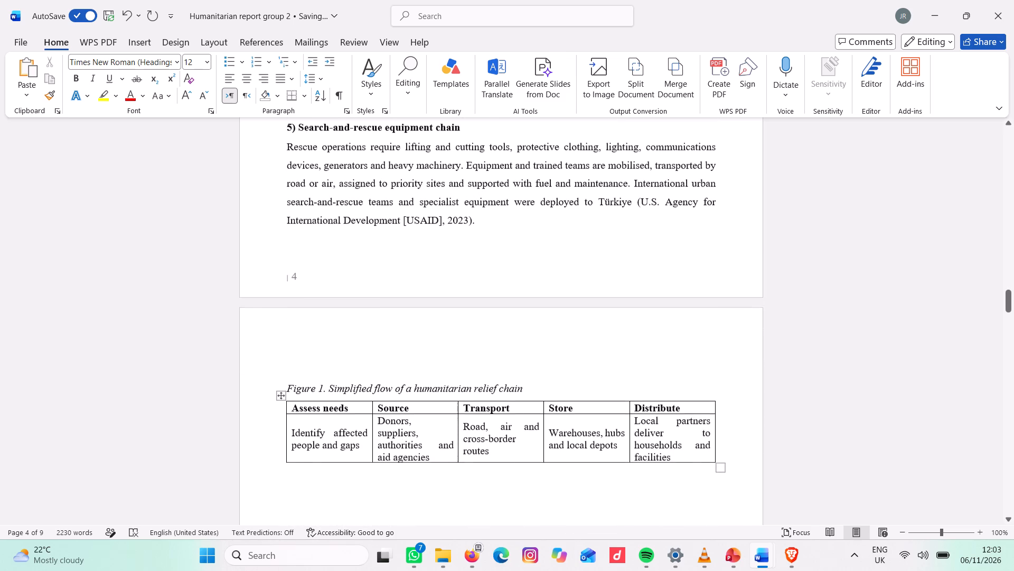
scroll(412, 437, "down", 2)
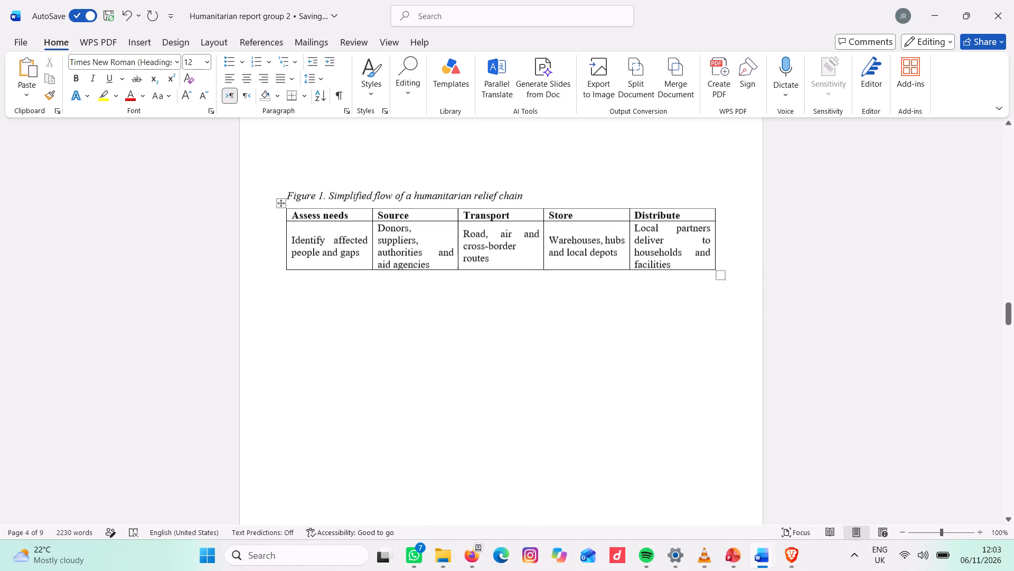
scroll(412, 437, "down", 2)
scroll(412, 437, "up", 2)
scroll(412, 437, "down", 4)
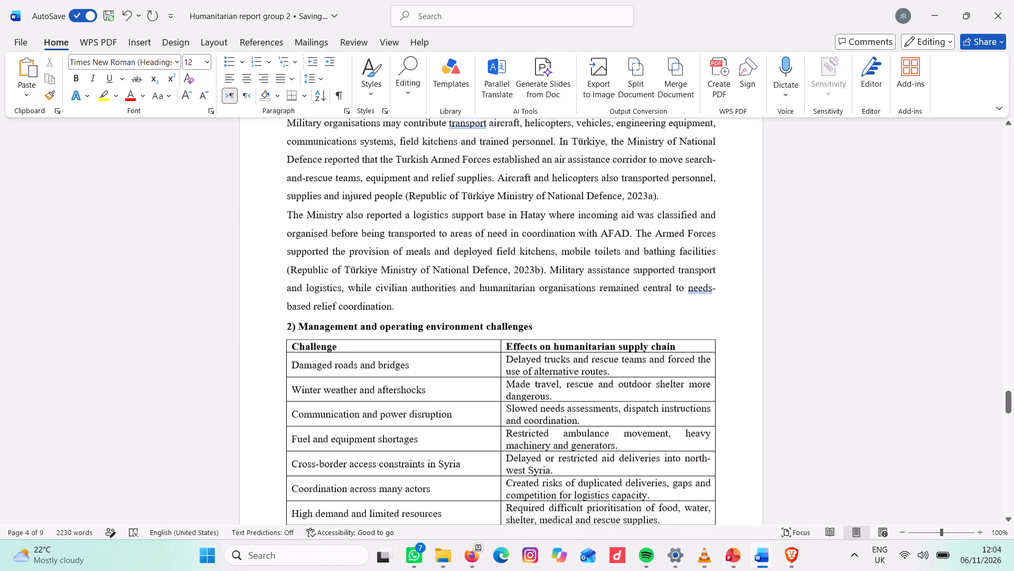
scroll(412, 437, "up", 3)
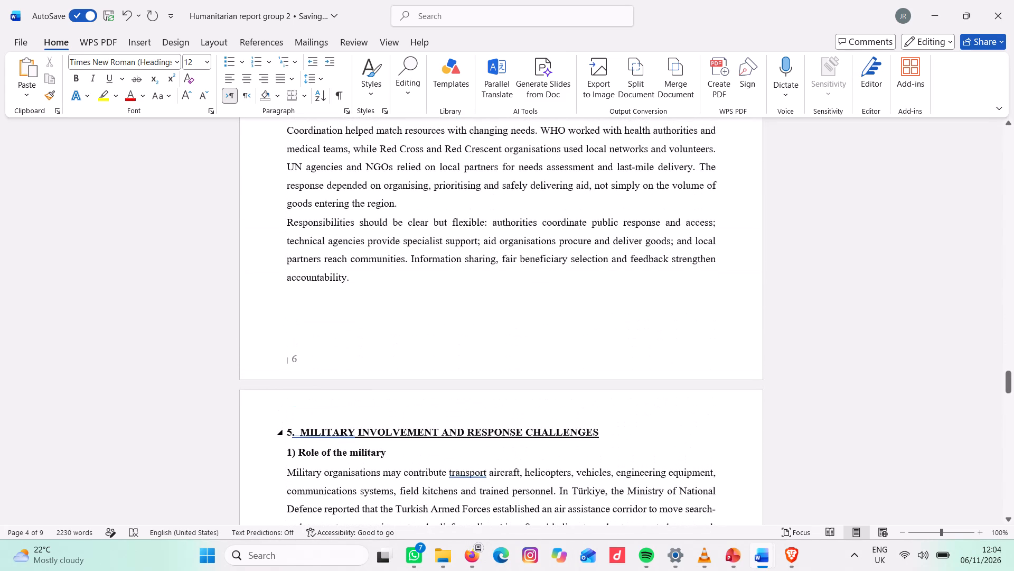
scroll(412, 437, "up", 1)
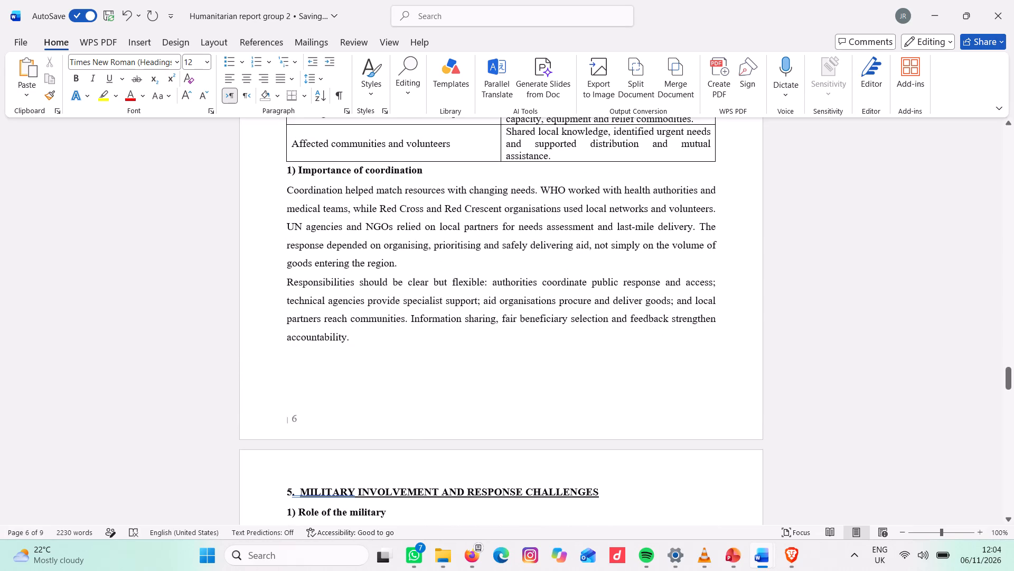
left_click(548, 181)
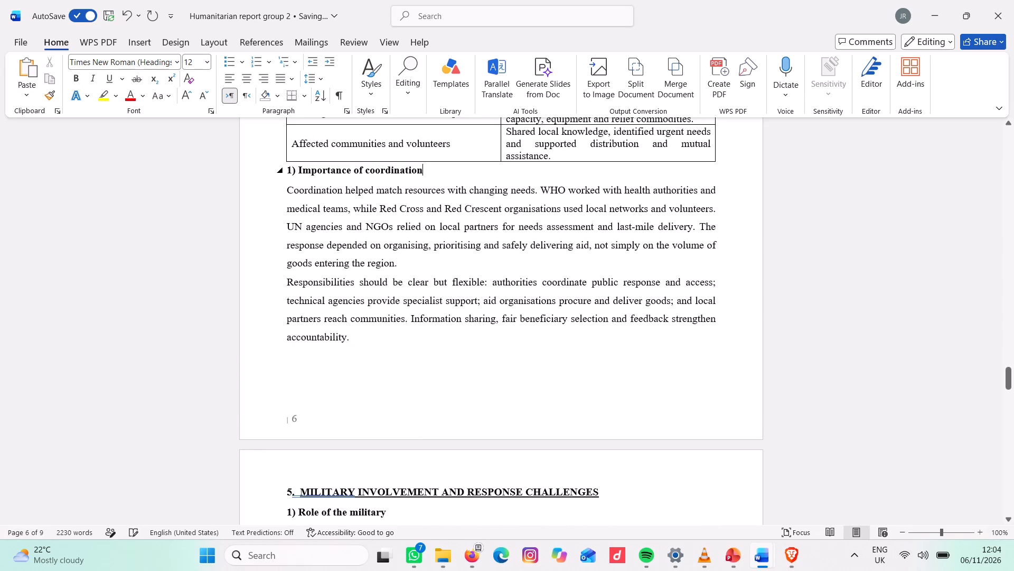
left_click(549, 185)
type("orld")
key("space")
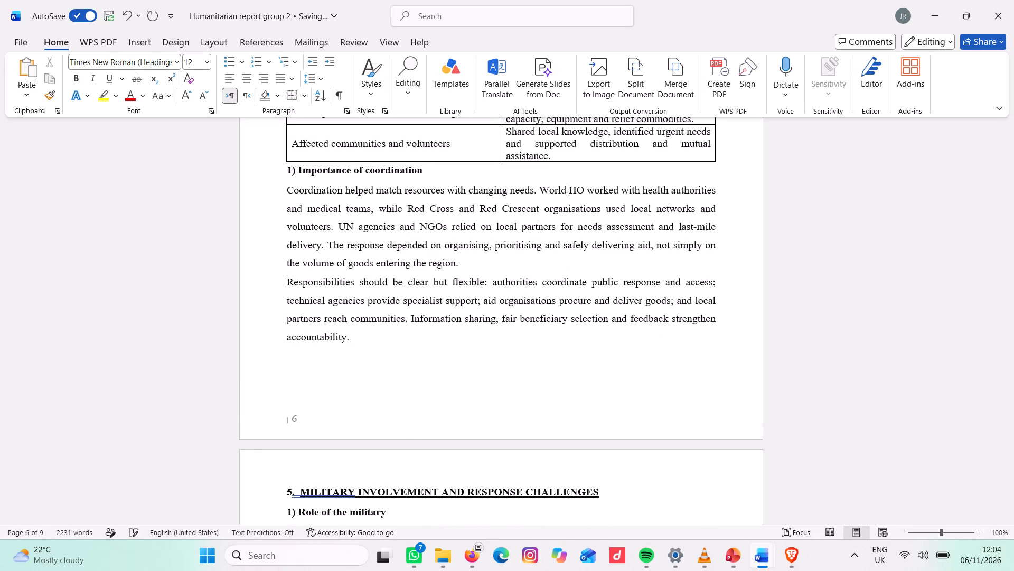
key("Right")
type("ealth")
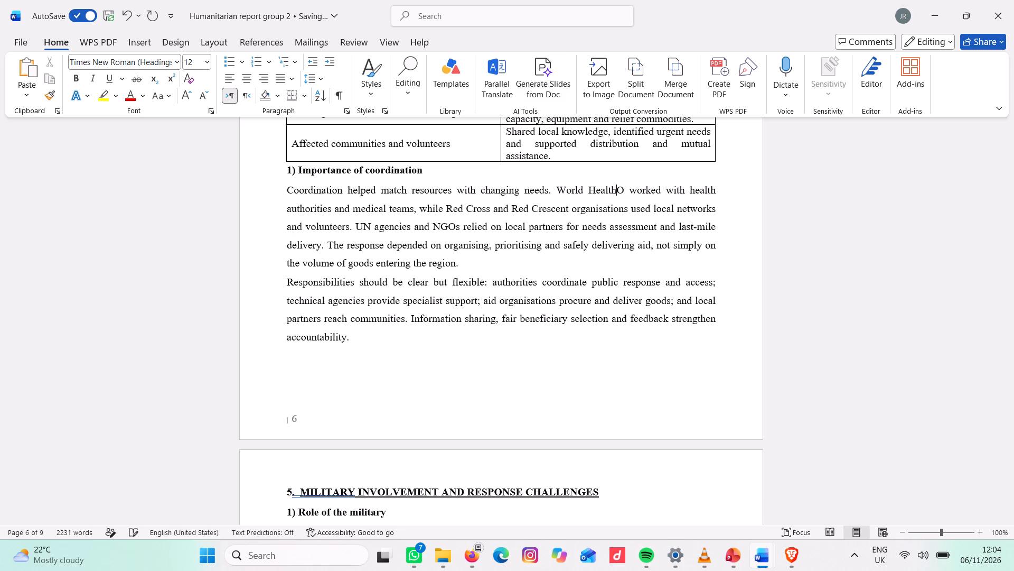
key("space")
key("Right")
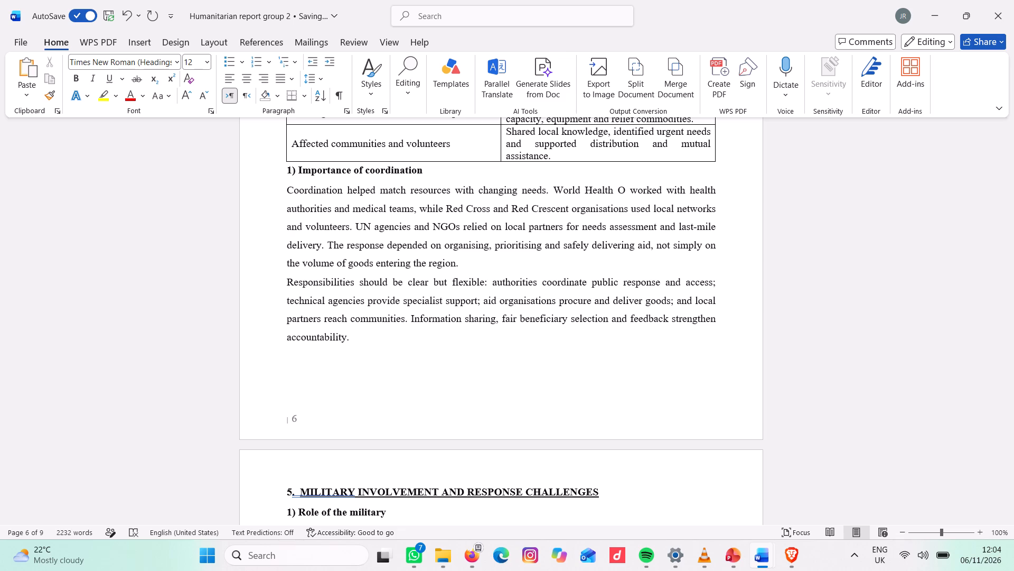
type("rganization")
Review the Military Involvement and Response Challenges section for remaining abbreviations and flagged words.
scroll(549, 185, "down", 1)
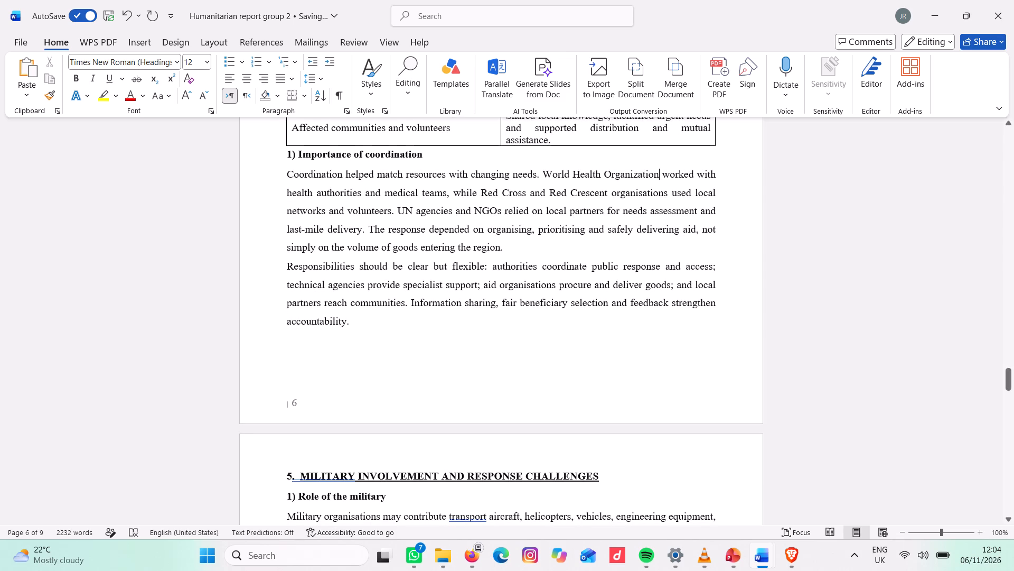
scroll(409, 220, "down", 3)
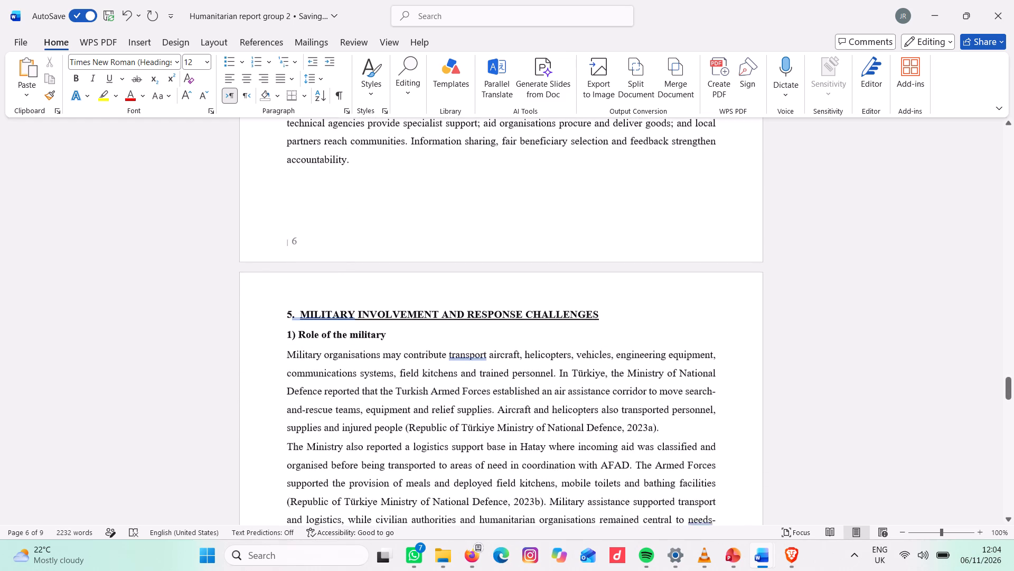
scroll(409, 220, "down", 2)
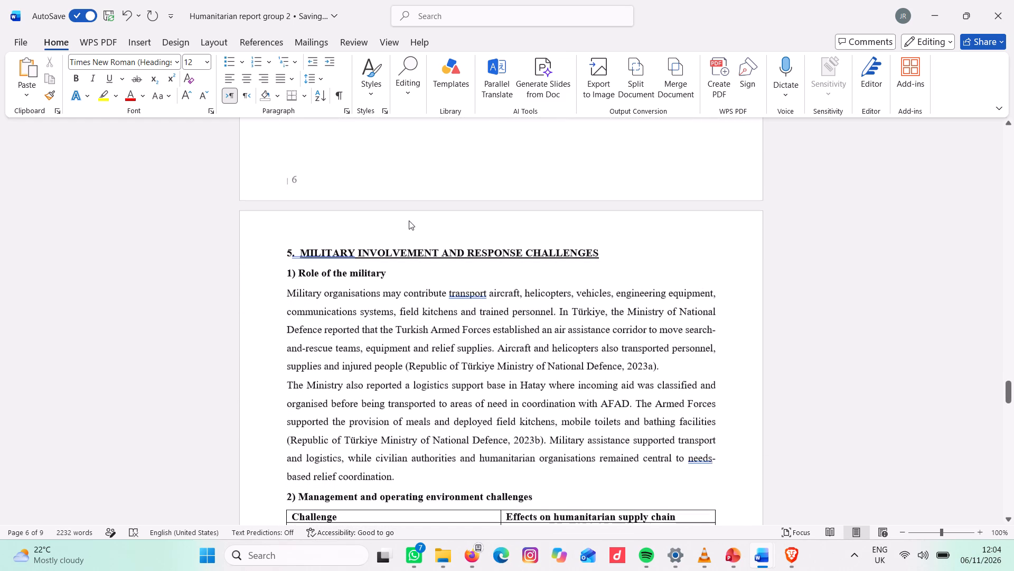
scroll(409, 220, "down", 2)
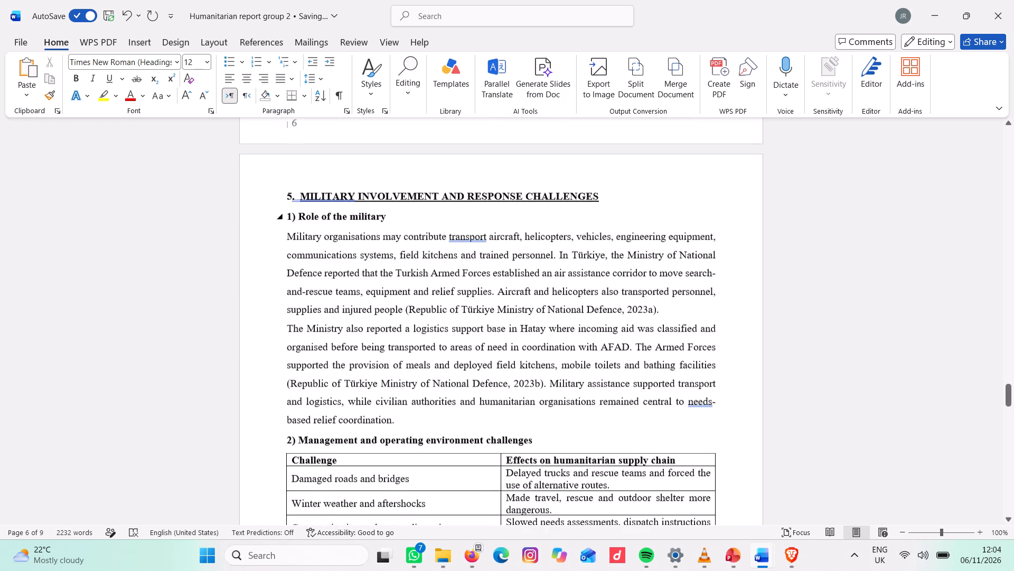
scroll(409, 220, "down", 1)
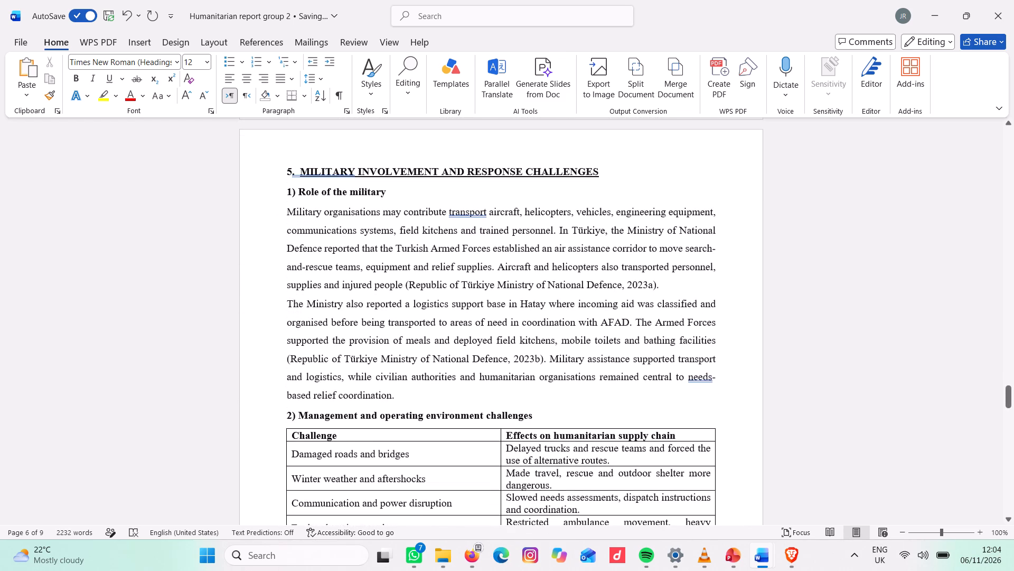
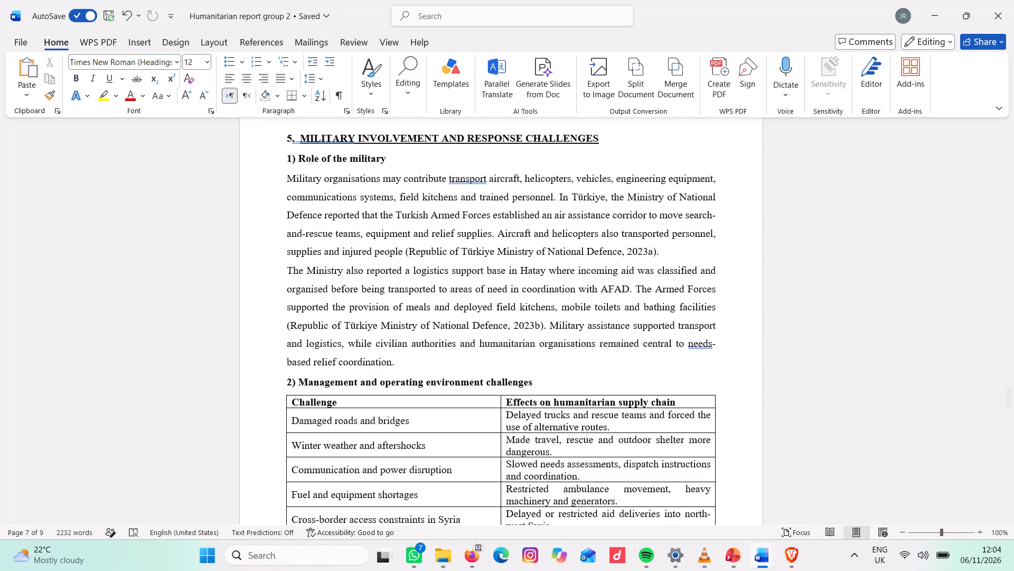
Review the challenges table, the Lessons Learnt, Recommendations and Conclusion section, and the References for remaining abbreviations and flagged words.
scroll(409, 220, "down", 2)
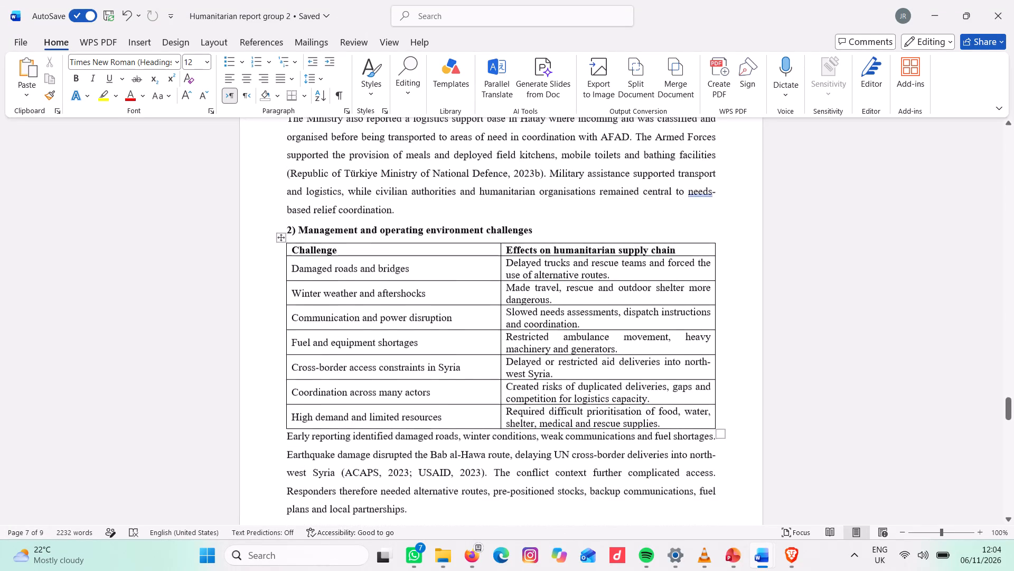
scroll(409, 220, "down", 3)
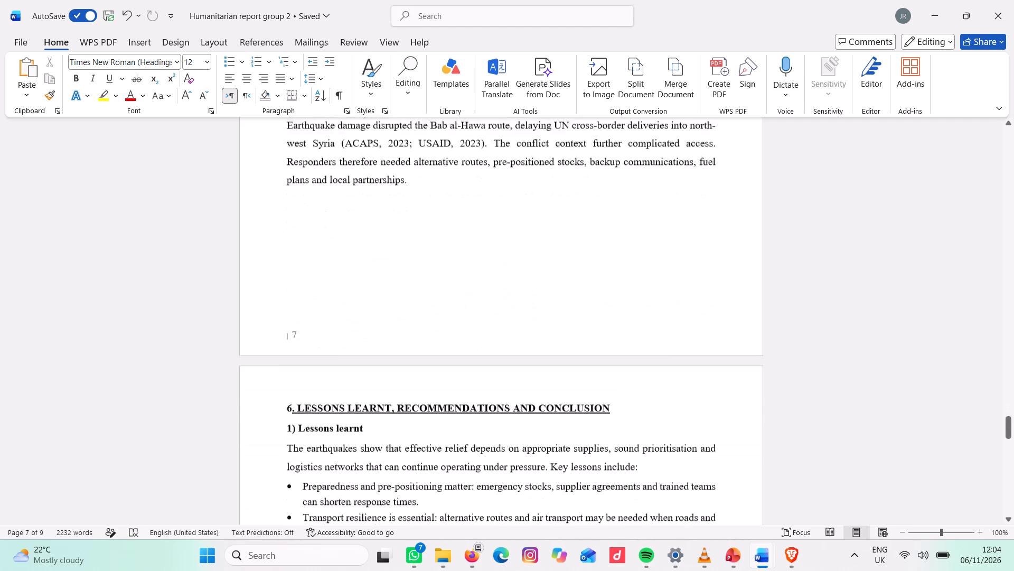
scroll(409, 220, "down", 3)
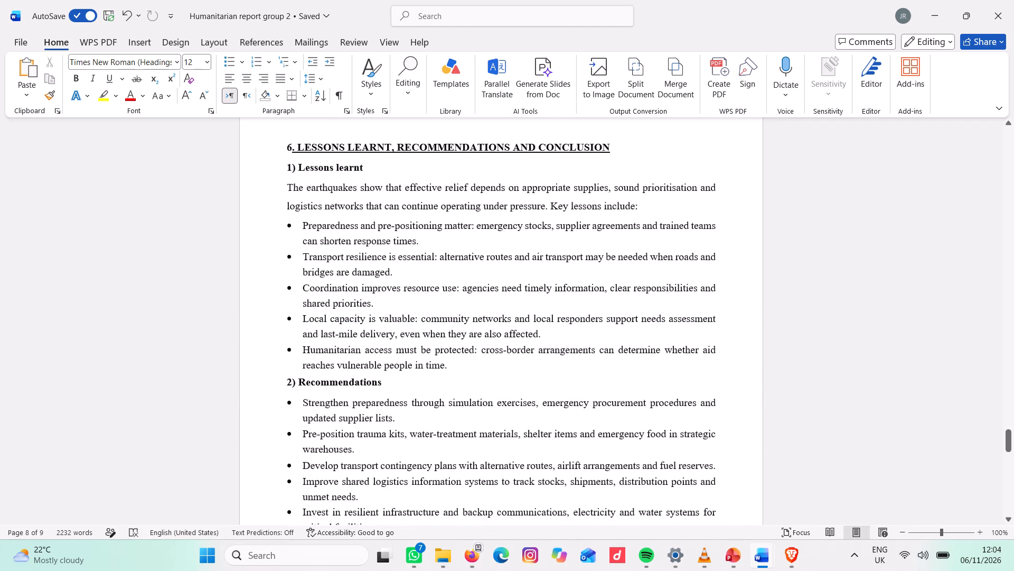
scroll(409, 220, "down", 2)
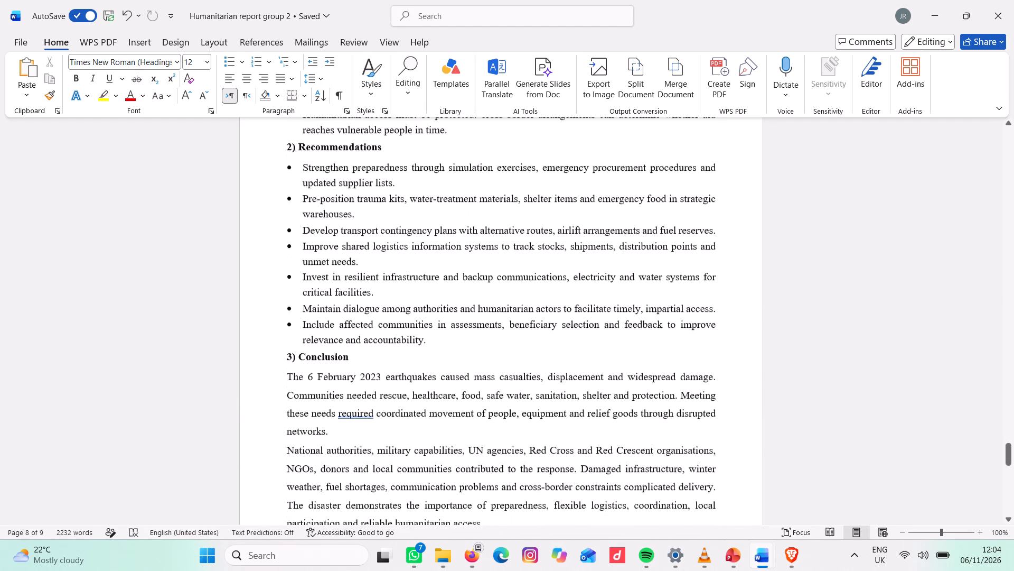
scroll(409, 220, "down", 2)
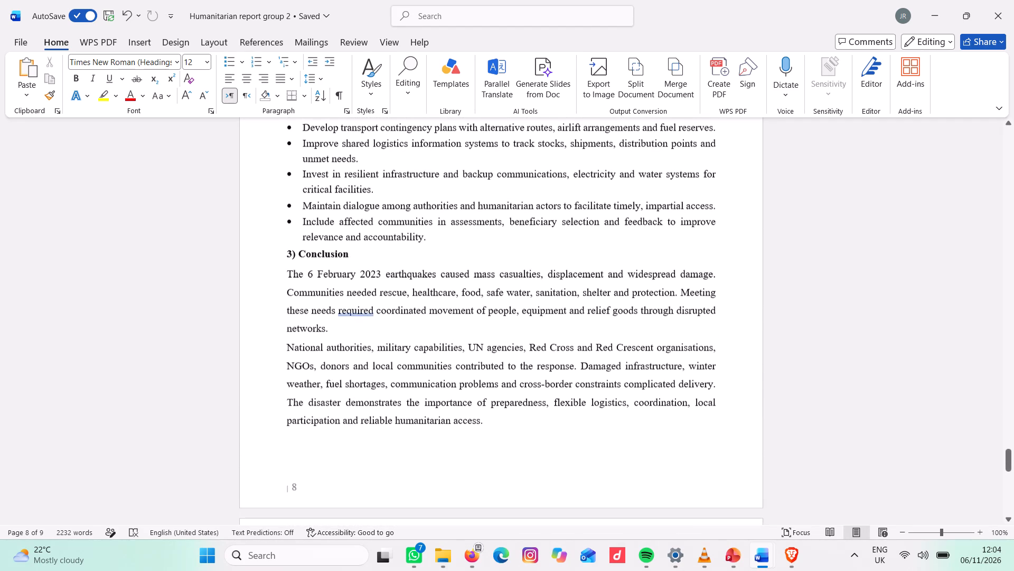
scroll(409, 220, "down", 2)
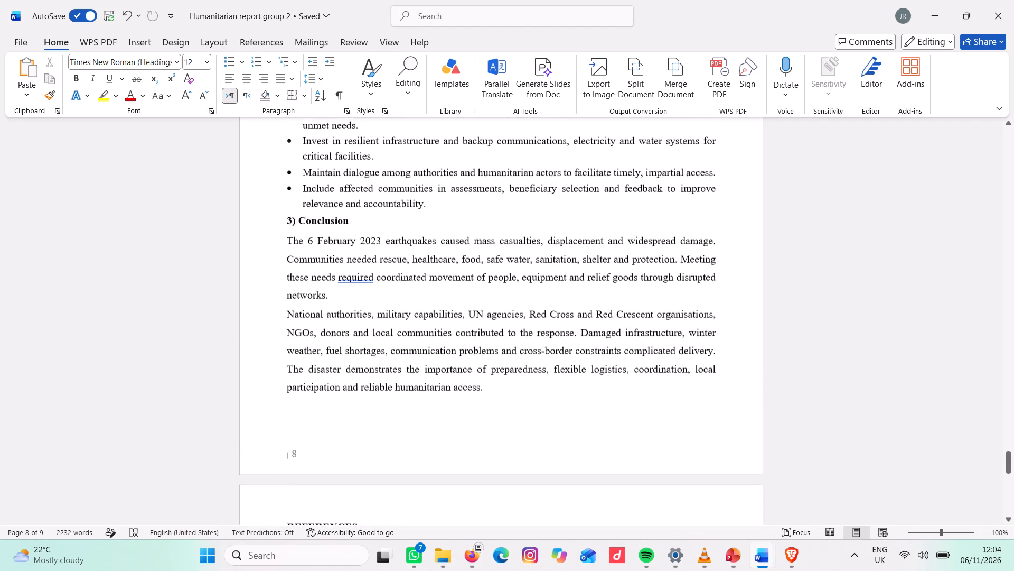
scroll(419, 255, "down", 3)
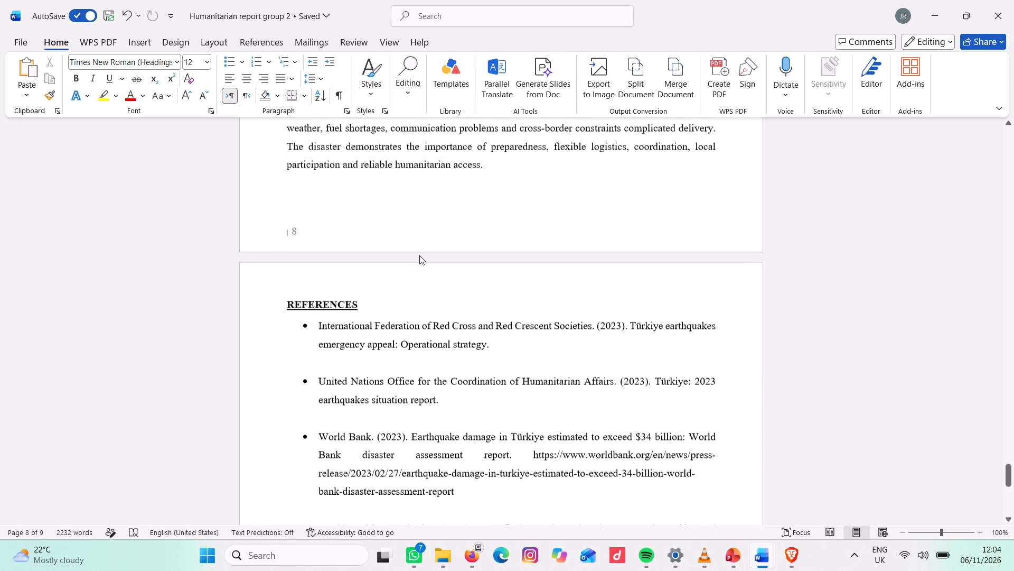
scroll(419, 255, "down", 2)
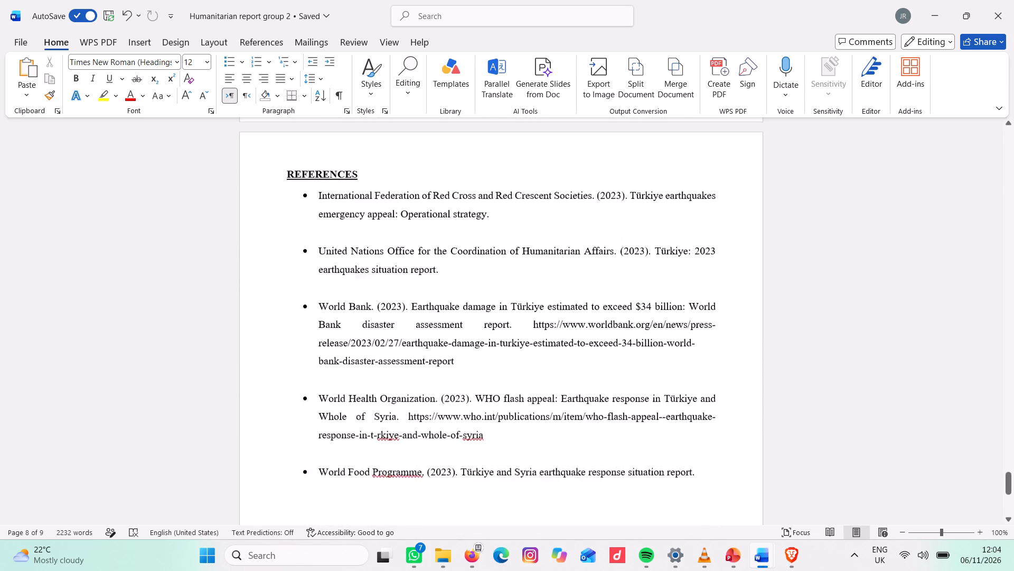
scroll(419, 255, "down", 1)
Examine the page layout around the Figure 1 relief chain table and the start of section 4, Major Parties and Their Roles.
scroll(419, 255, "up", 7)
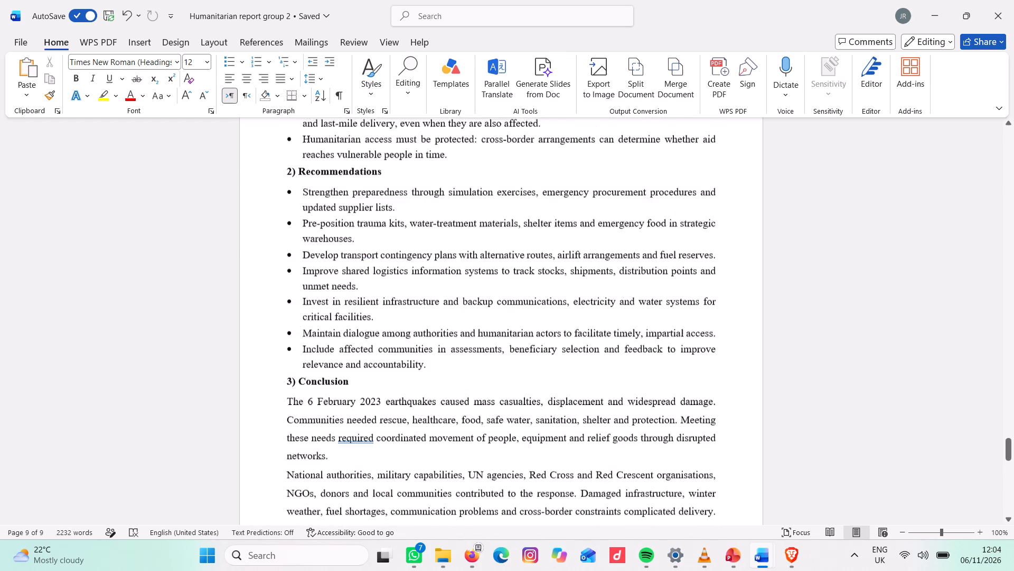
scroll(419, 255, "up", 4)
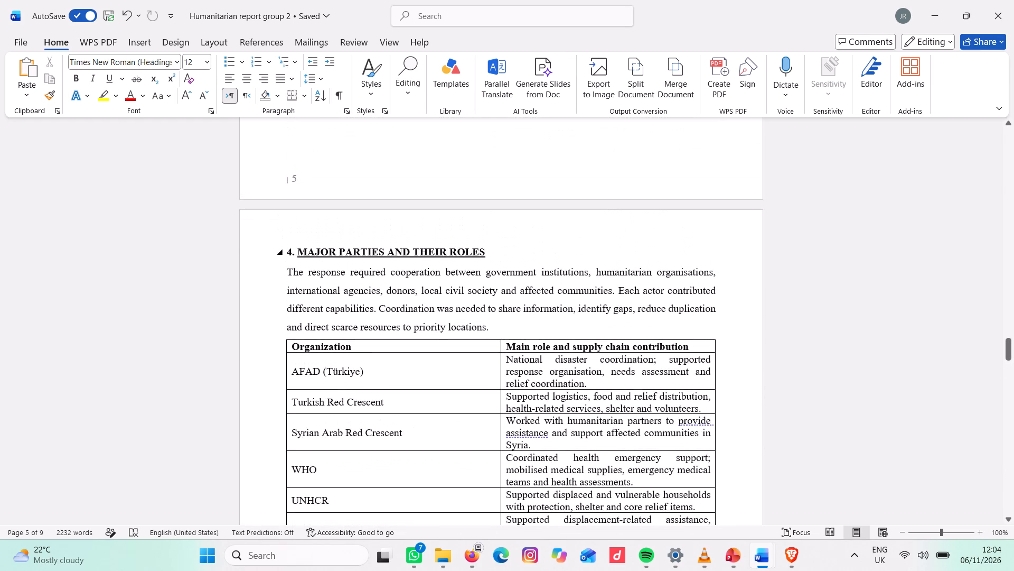
scroll(419, 255, "up", 4)
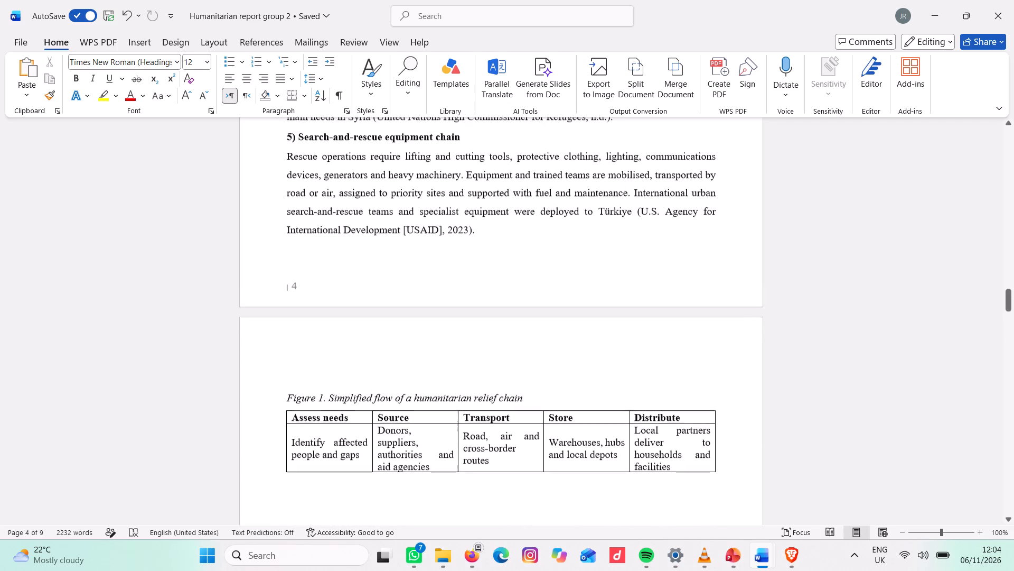
scroll(419, 255, "up", 1)
scroll(419, 255, "down", 4)
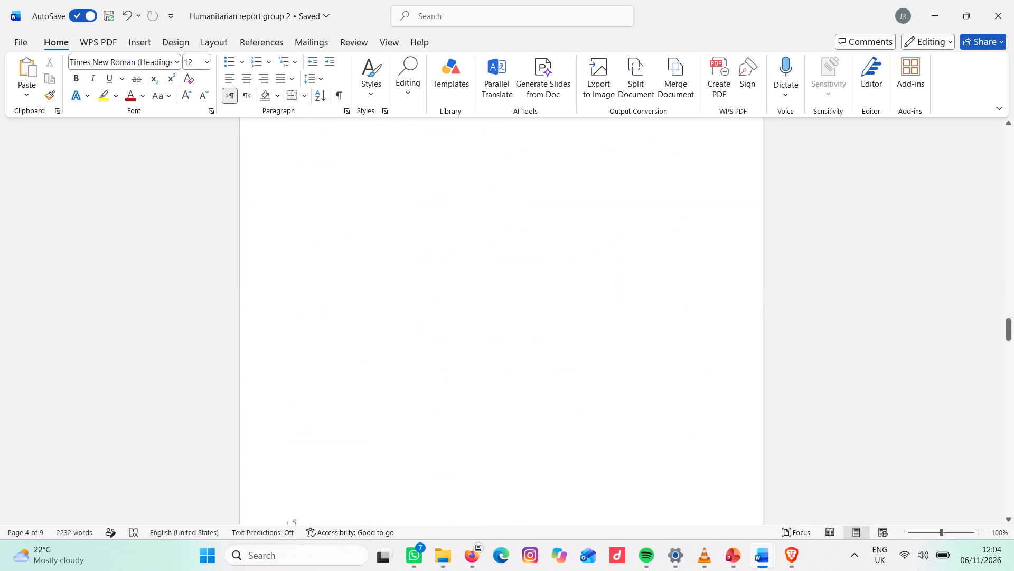
scroll(419, 255, "down", 1)
scroll(419, 255, "up", 3)
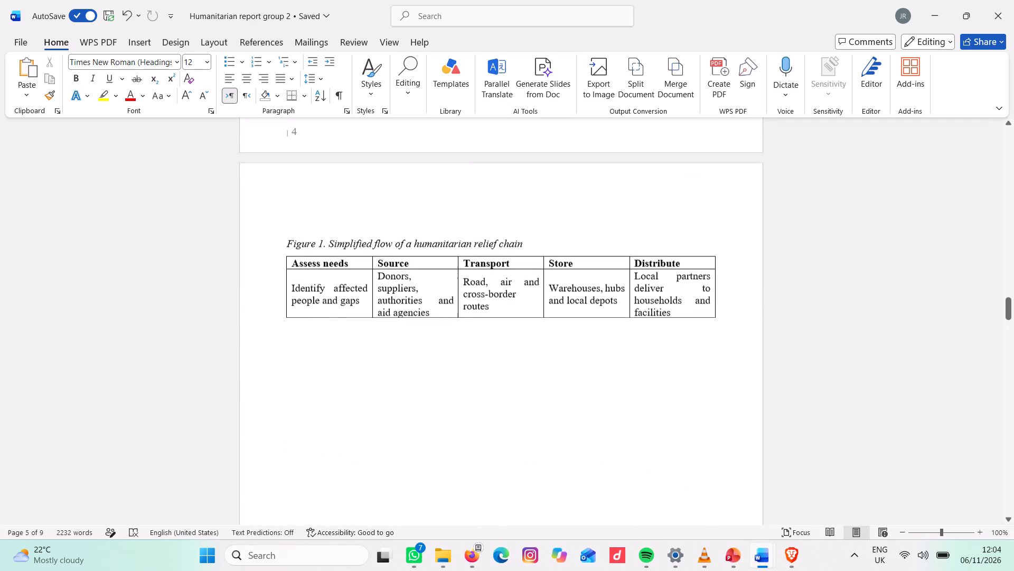
scroll(419, 255, "up", 1)
scroll(415, 259, "down", 6)
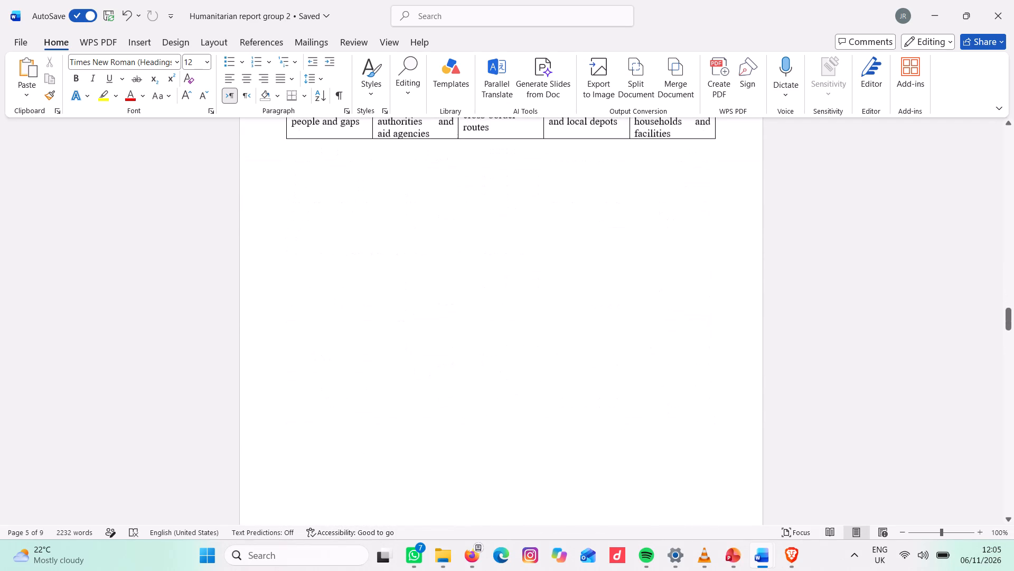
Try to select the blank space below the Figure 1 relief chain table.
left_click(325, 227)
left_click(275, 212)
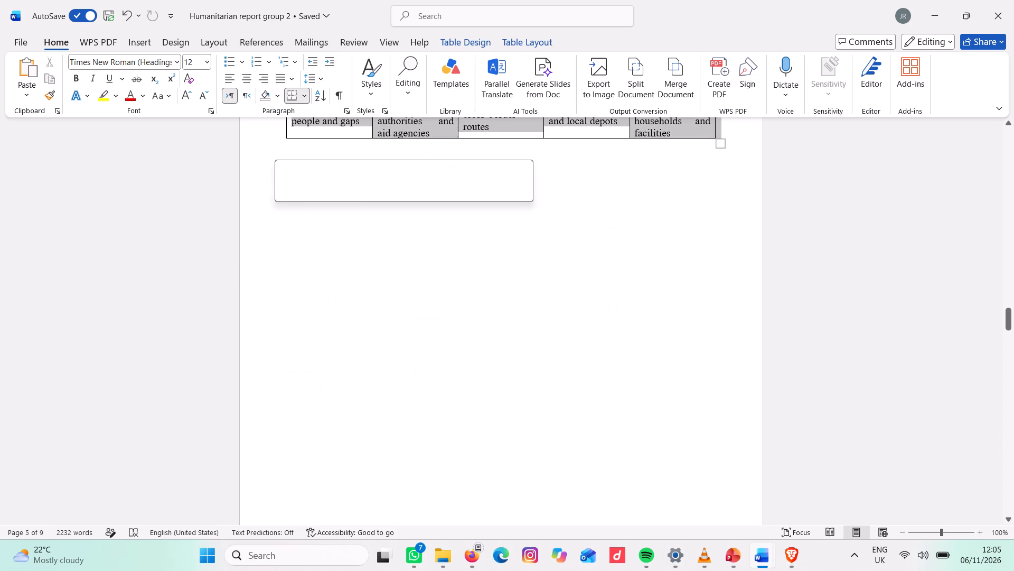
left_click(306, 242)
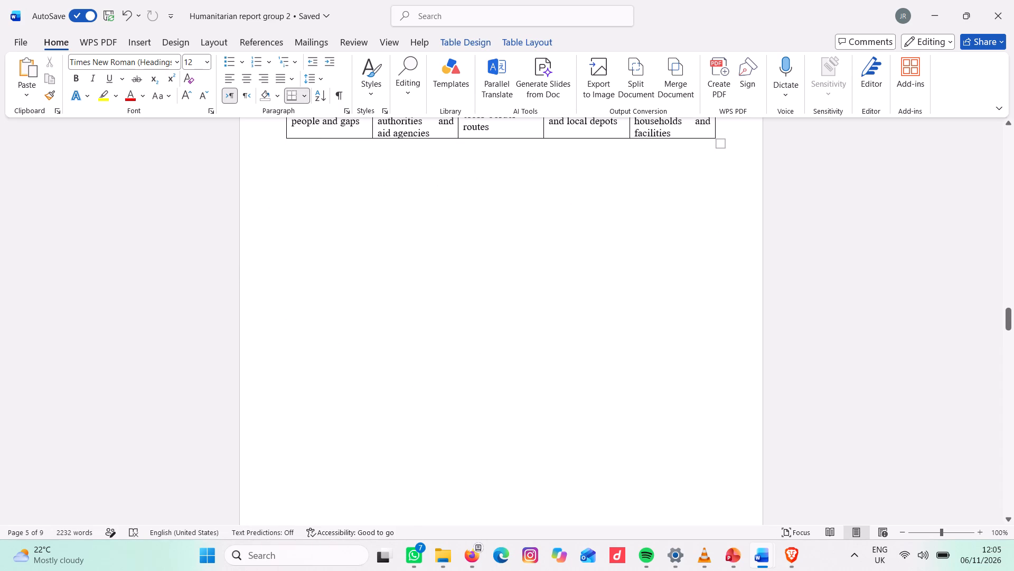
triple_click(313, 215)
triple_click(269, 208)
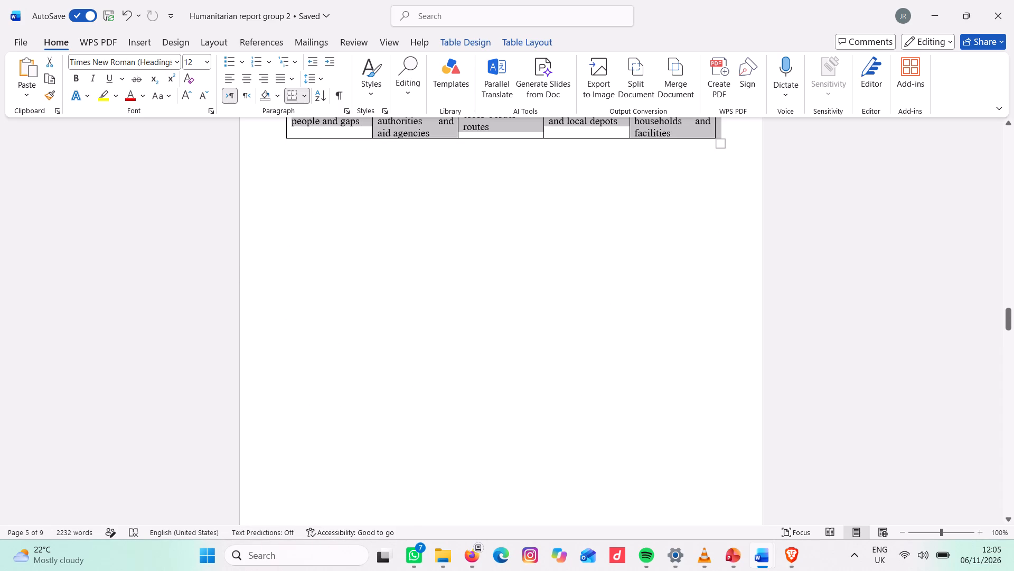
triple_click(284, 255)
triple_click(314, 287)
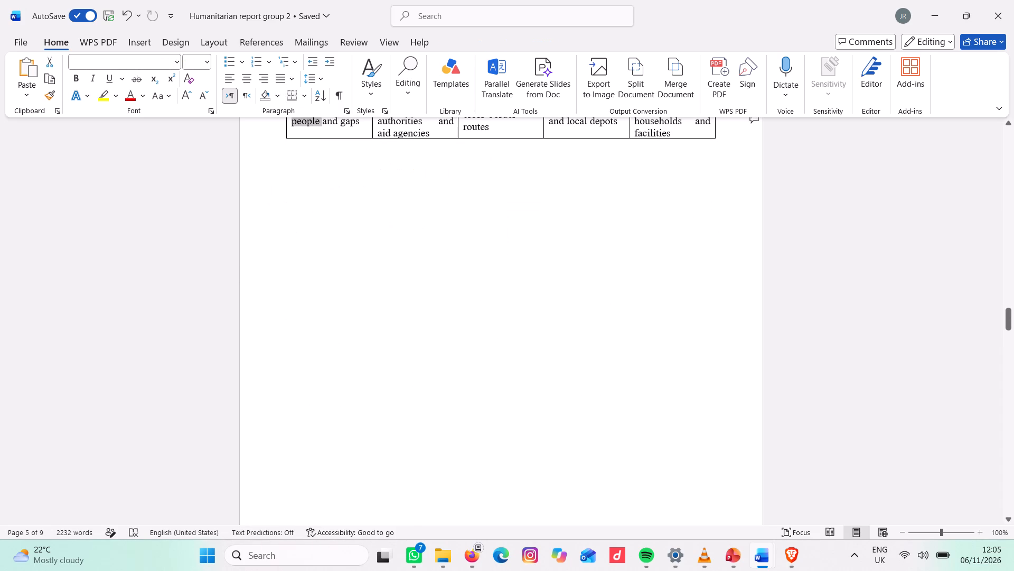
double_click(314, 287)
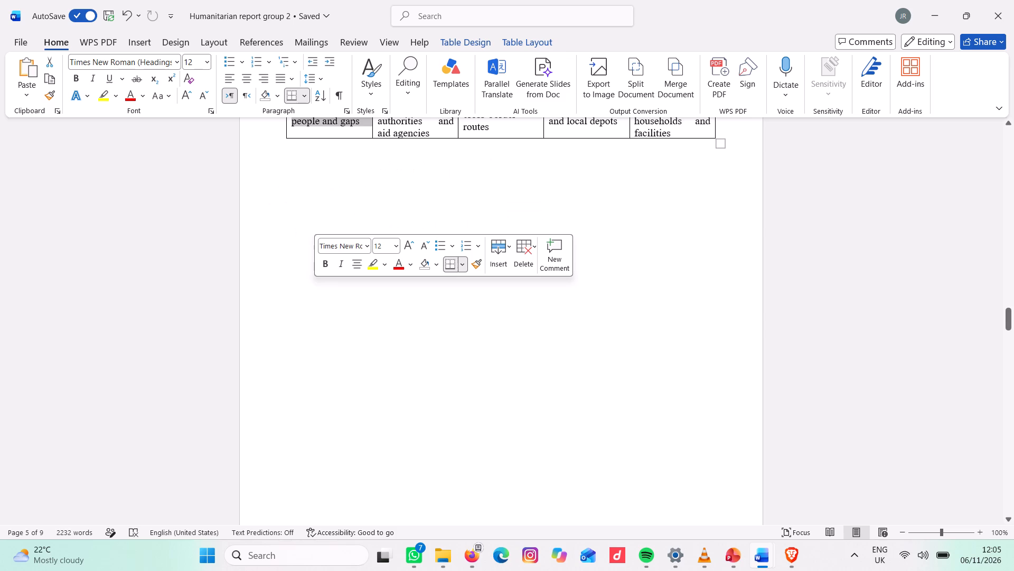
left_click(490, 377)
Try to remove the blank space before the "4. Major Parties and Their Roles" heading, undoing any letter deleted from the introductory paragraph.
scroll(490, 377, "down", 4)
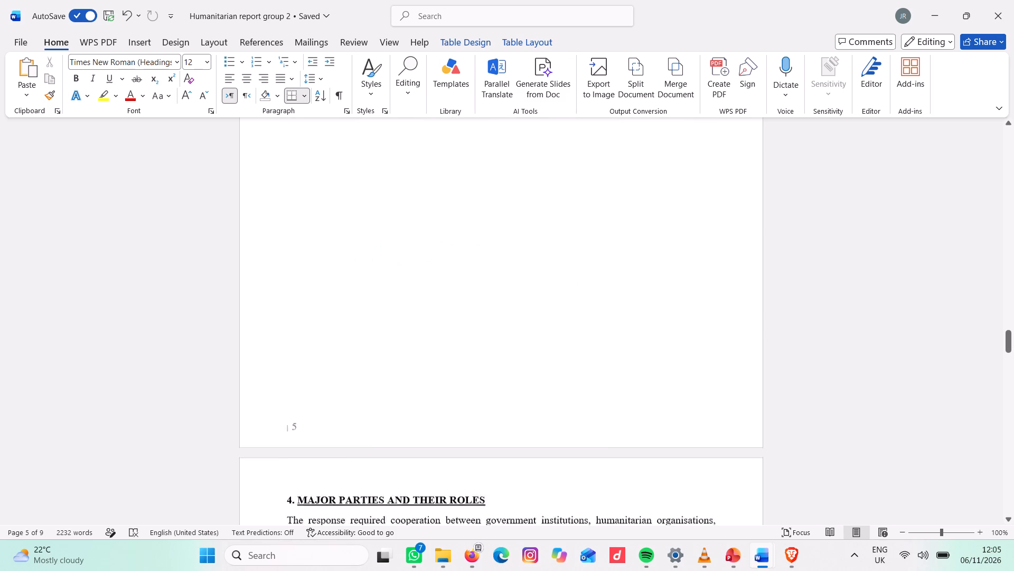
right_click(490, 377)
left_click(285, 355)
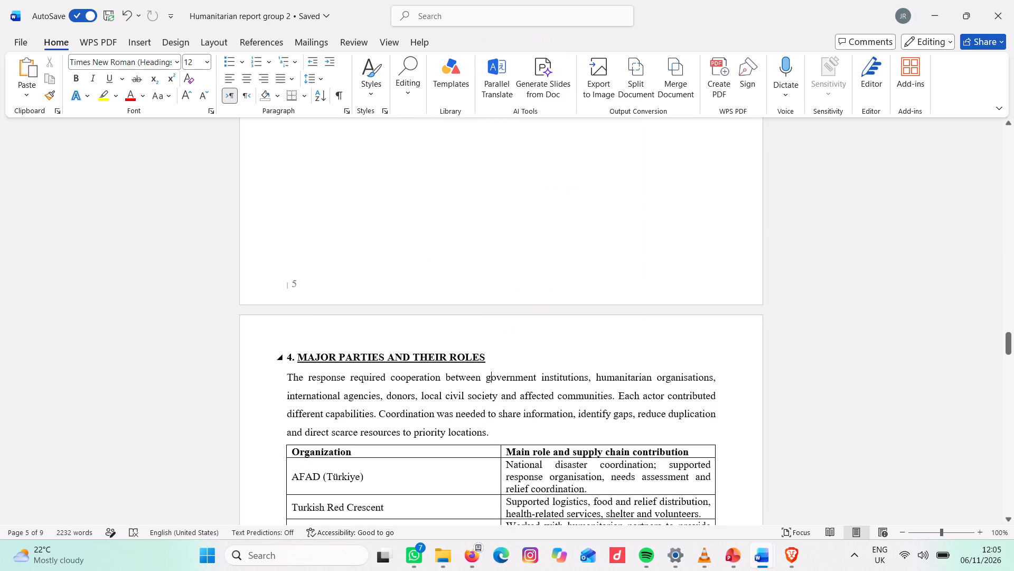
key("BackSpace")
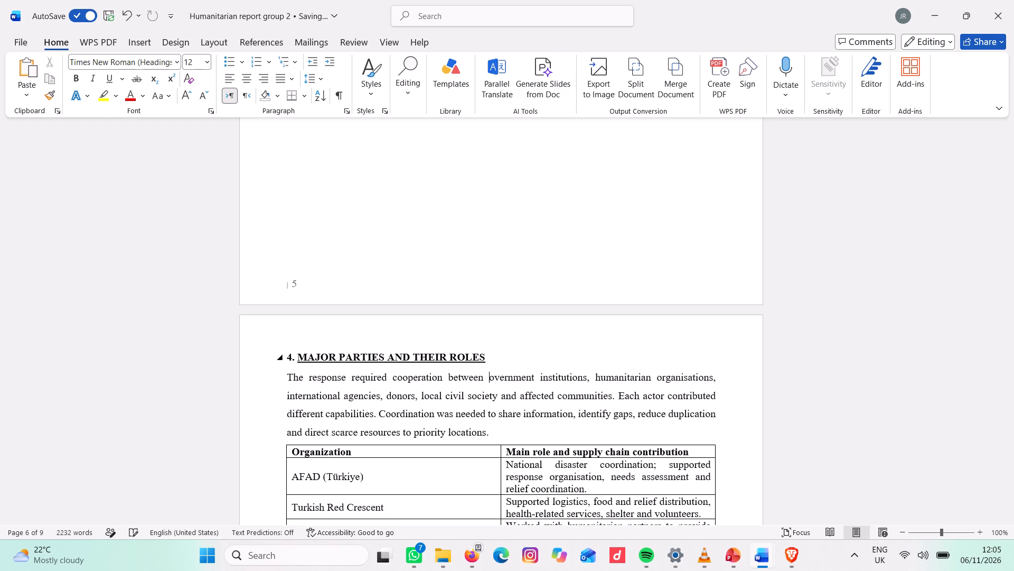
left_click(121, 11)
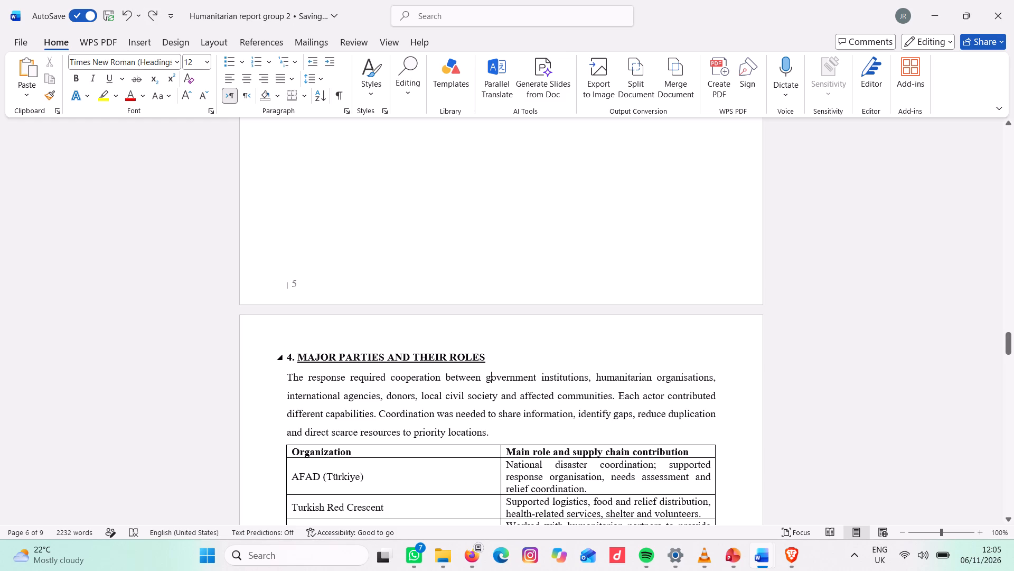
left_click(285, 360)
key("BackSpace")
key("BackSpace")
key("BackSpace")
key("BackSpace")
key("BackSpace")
Expand WHO before "flash appeal" in the World Health Organization entry of the References to "World Health Organization".
scroll(285, 360, "down", 7)
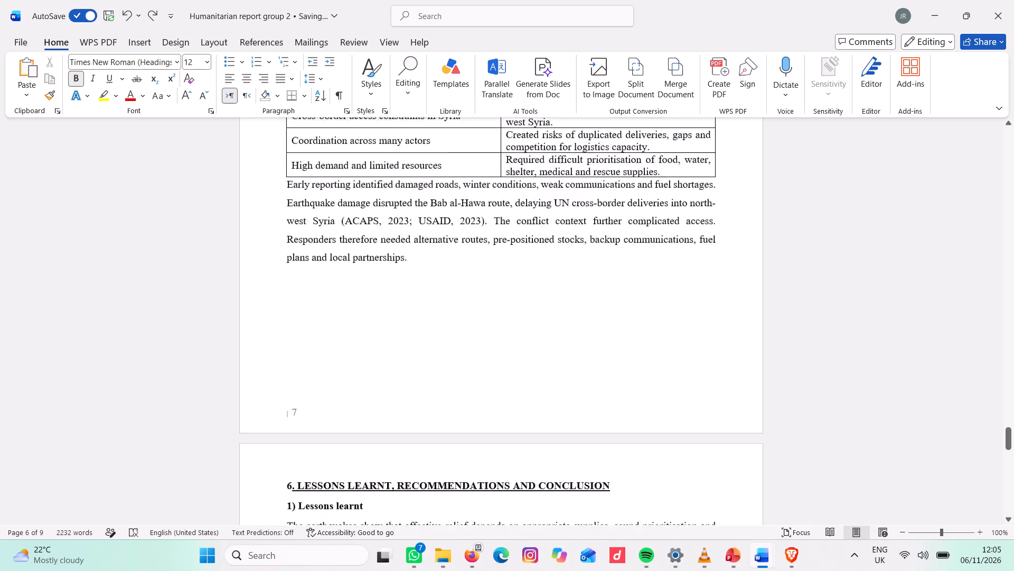
scroll(285, 360, "down", 2)
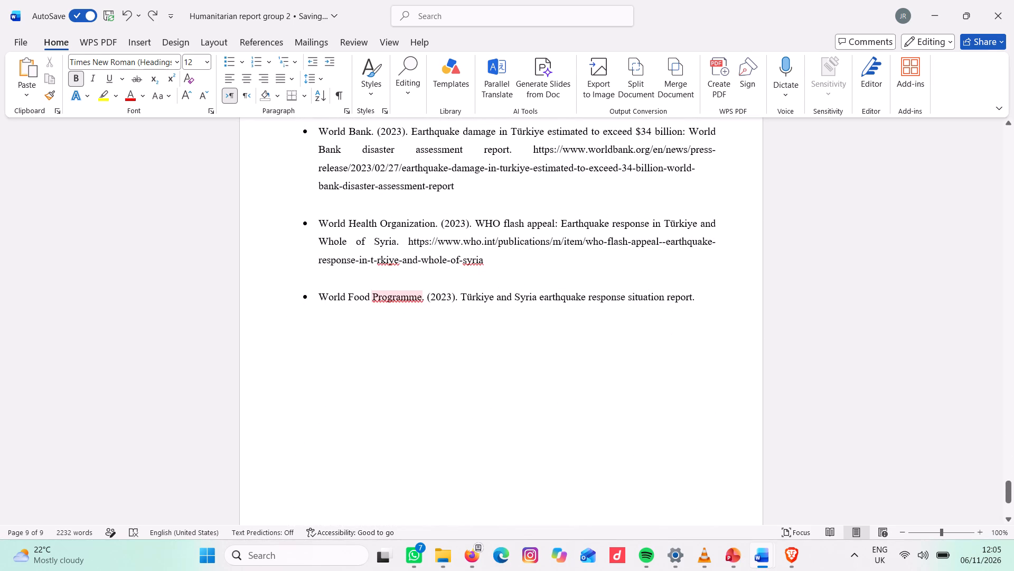
left_click(485, 220)
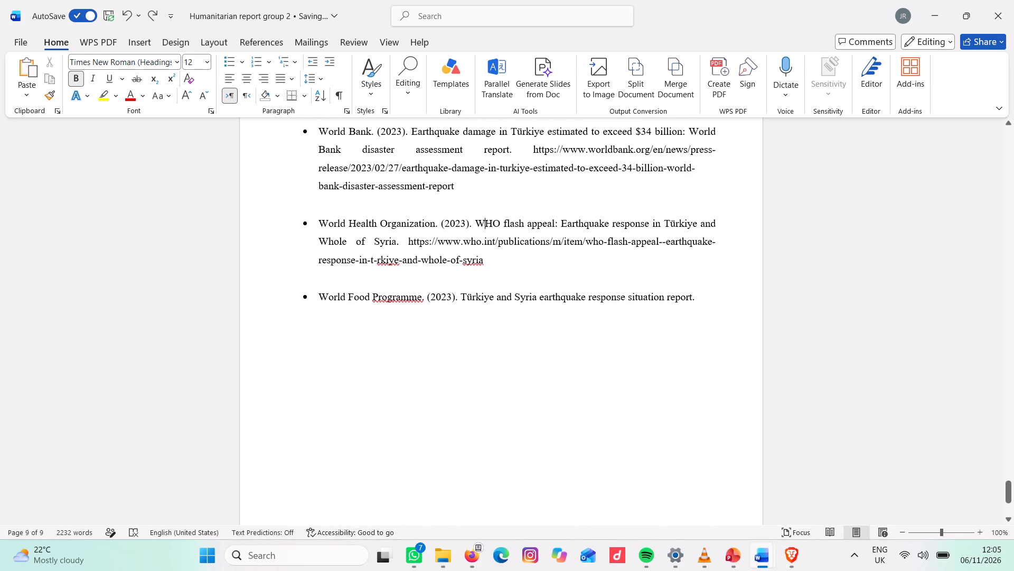
type("orld")
key("space")
key("Right")
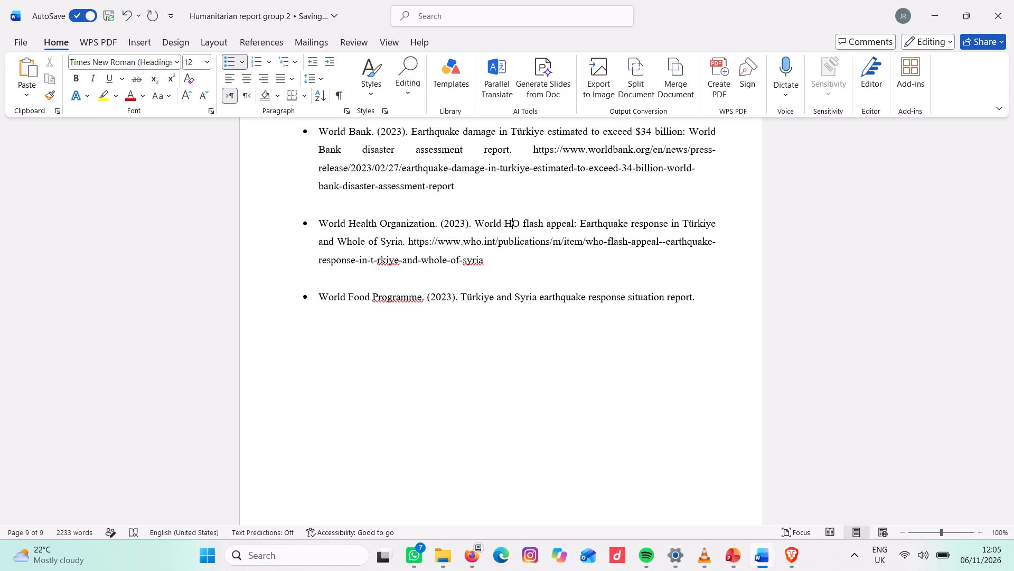
type("ealth")
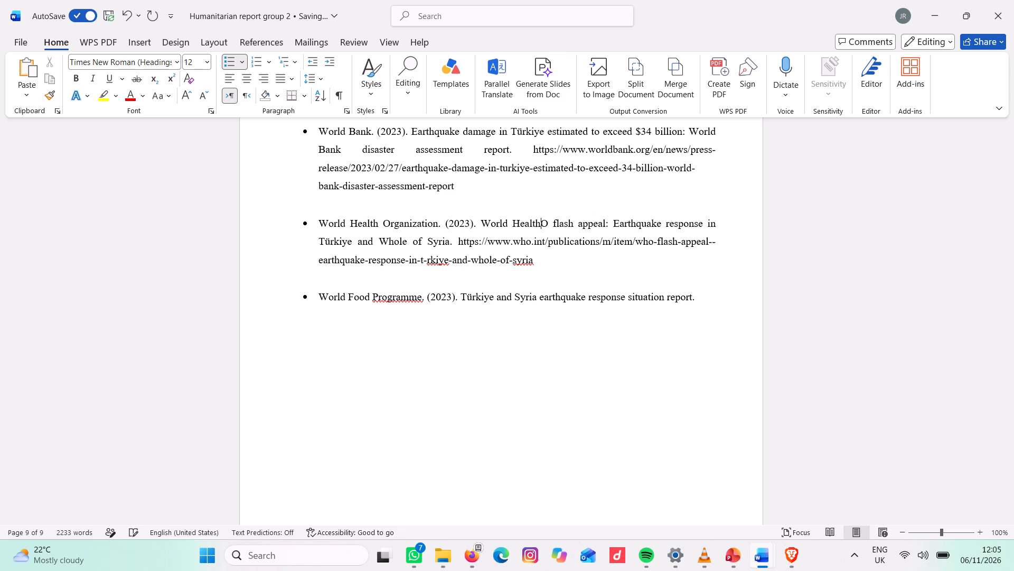
key("space")
key("Right")
type("rganization")
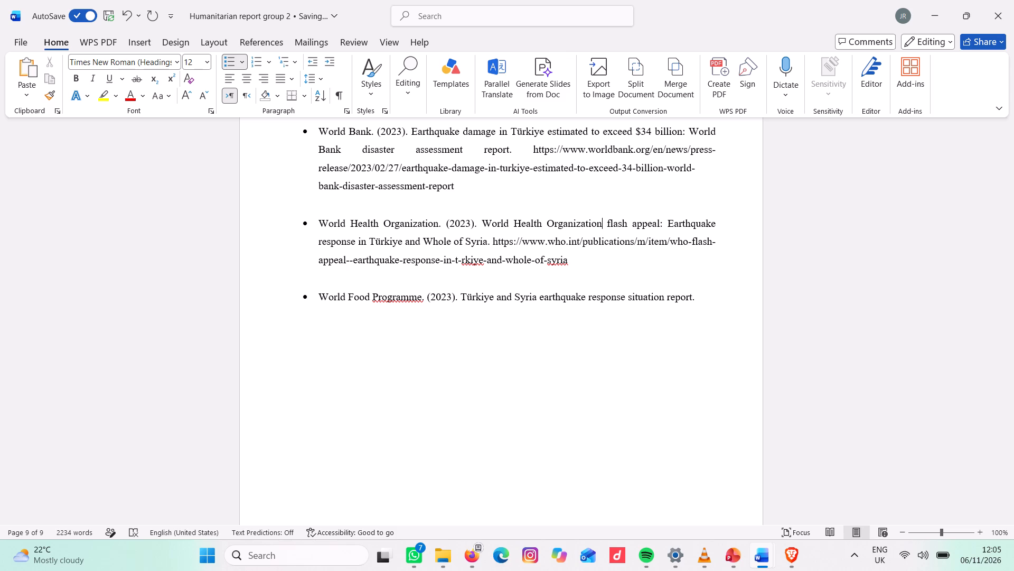
Enter "Humanitarian report group 2 B" as the document's file name.
scroll(485, 220, "up", 1)
scroll(485, 220, "down", 2)
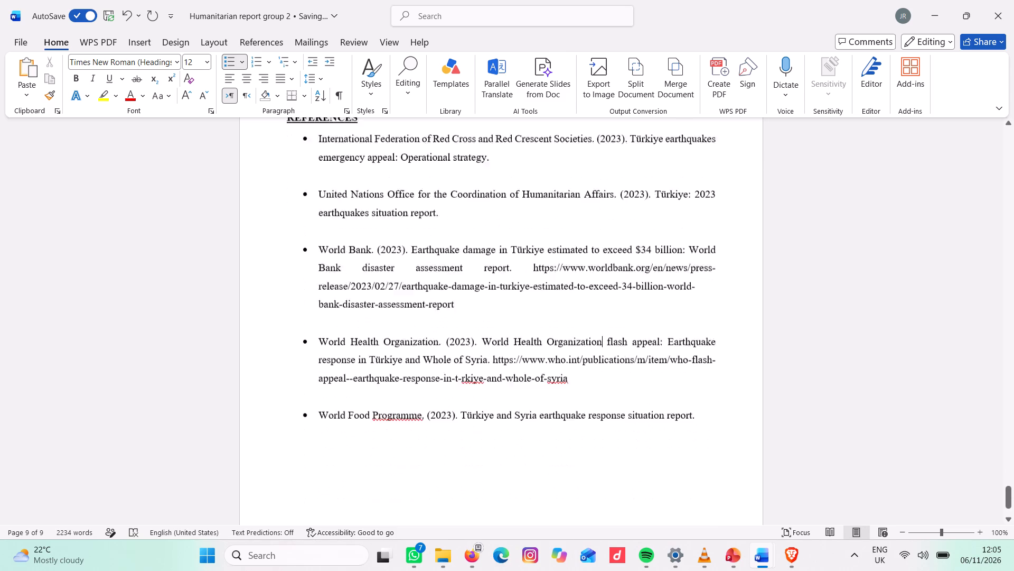
scroll(485, 220, "down", 3)
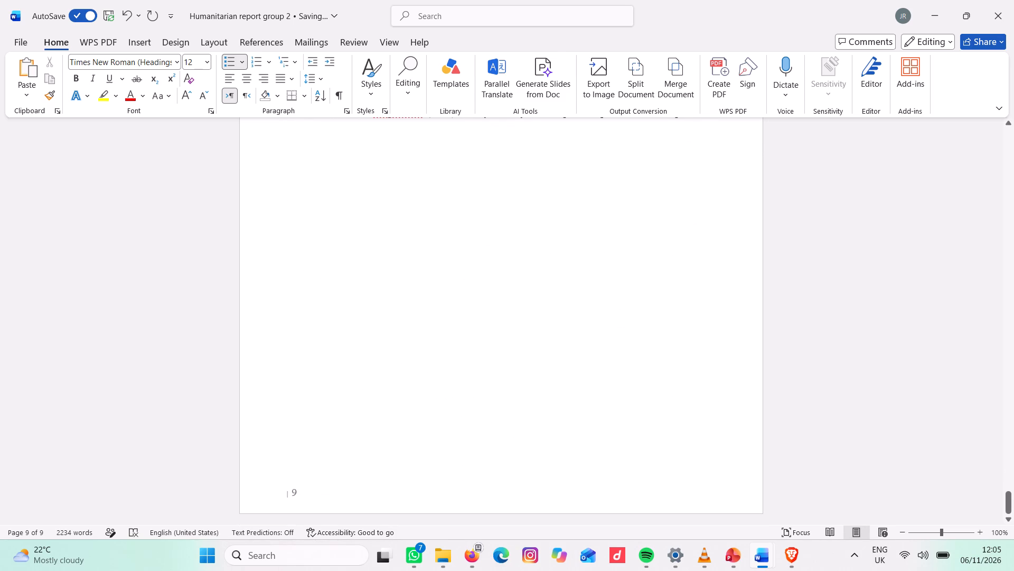
left_click(319, 10)
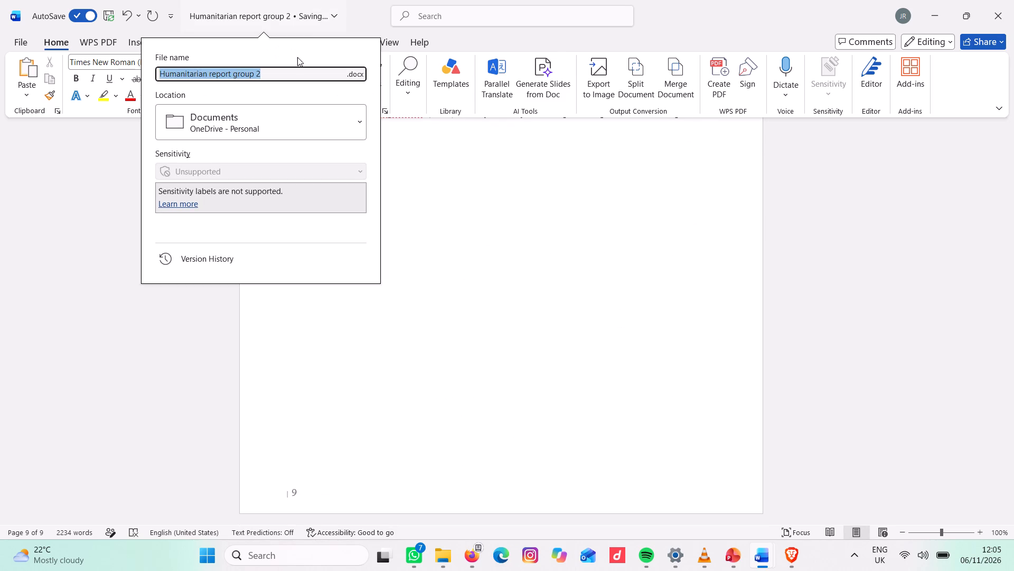
left_click(278, 75)
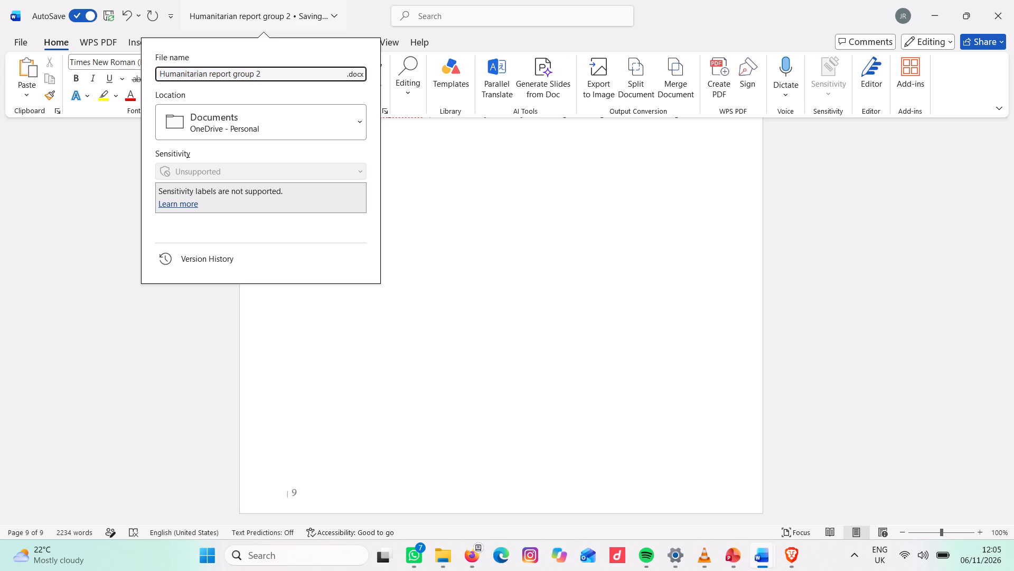
key("space")
key("b")
Browse the OneDrive Documents folders for a location to move the report to.
left_click(279, 118)
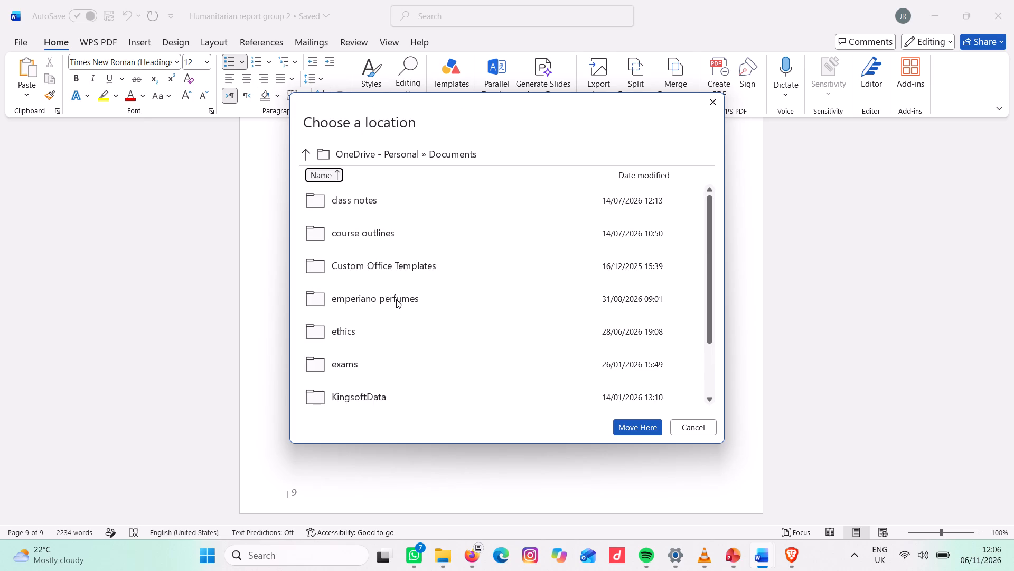
scroll(362, 229, "down", 2)
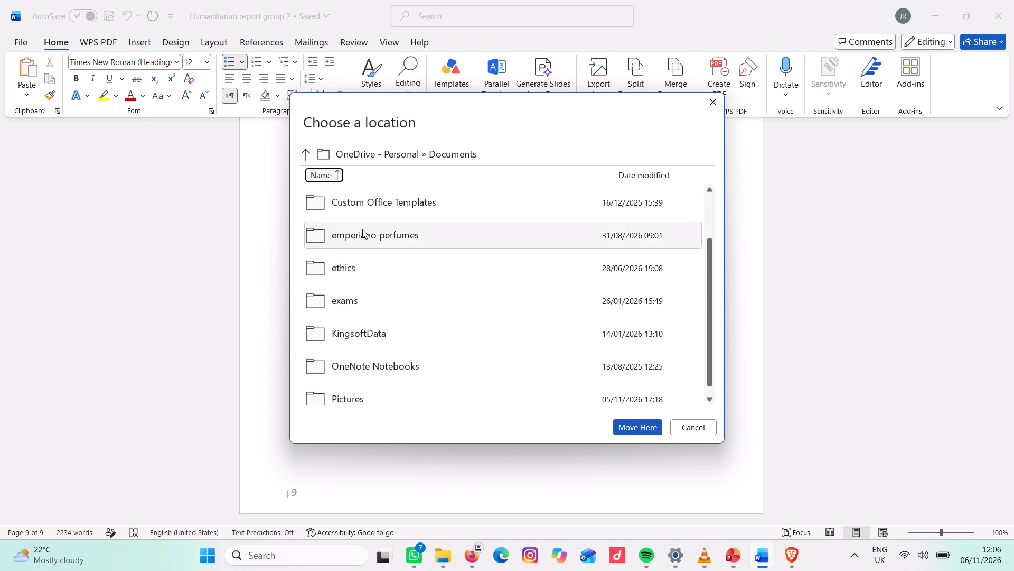
scroll(362, 229, "down", 4)
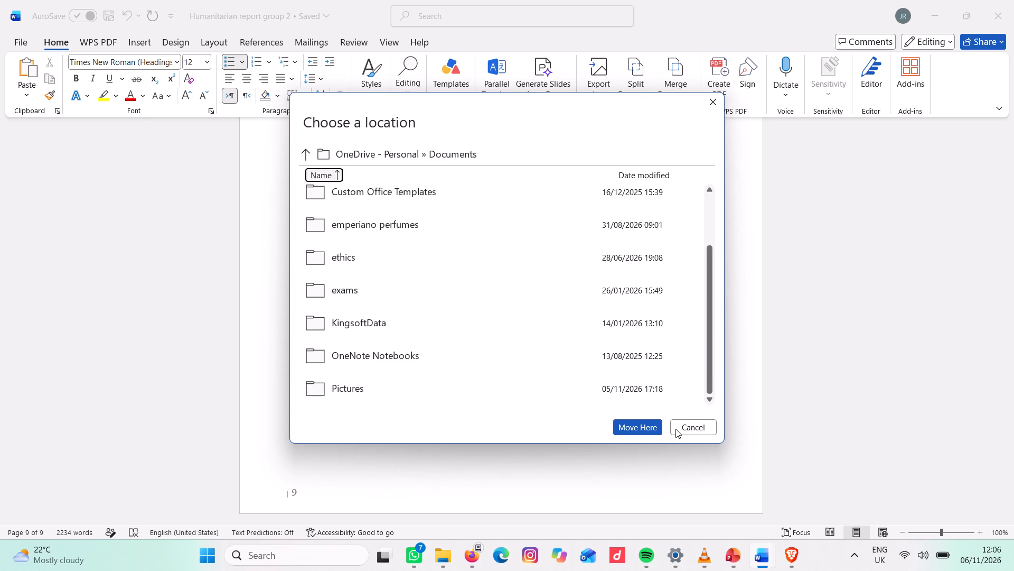
Move the renamed humanitarian report to the OneDrive - Personal Documents folder.
left_click(651, 423)
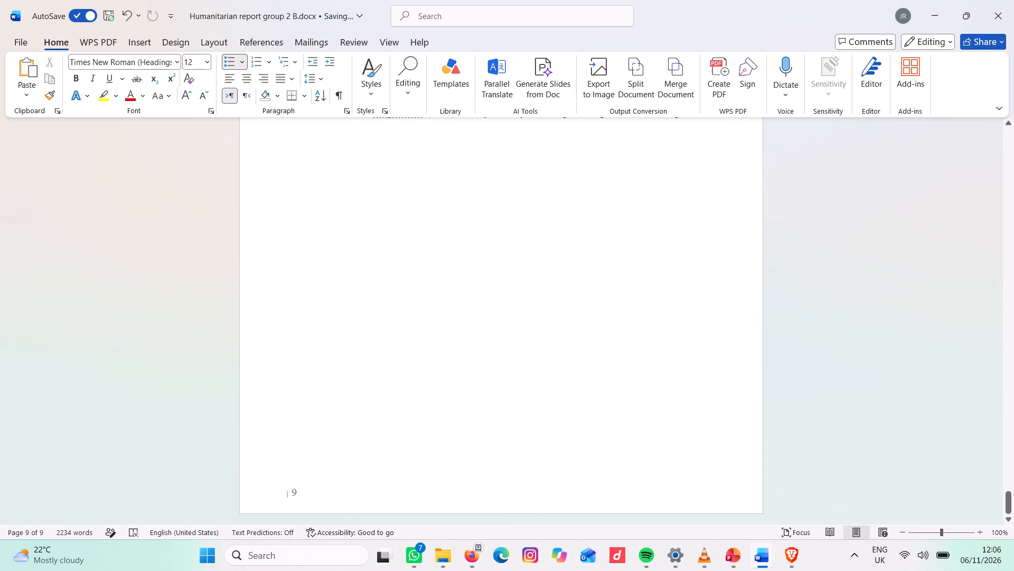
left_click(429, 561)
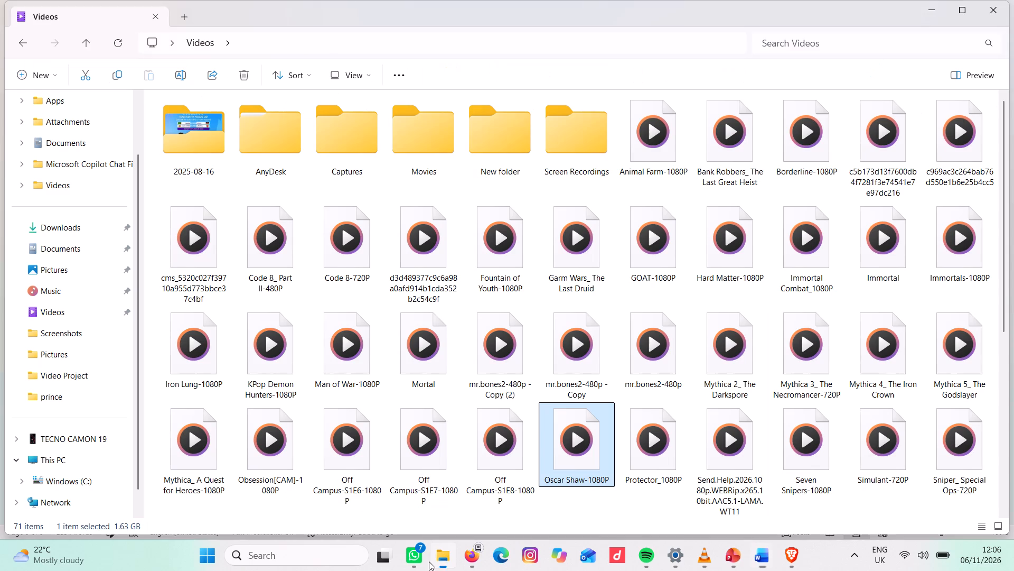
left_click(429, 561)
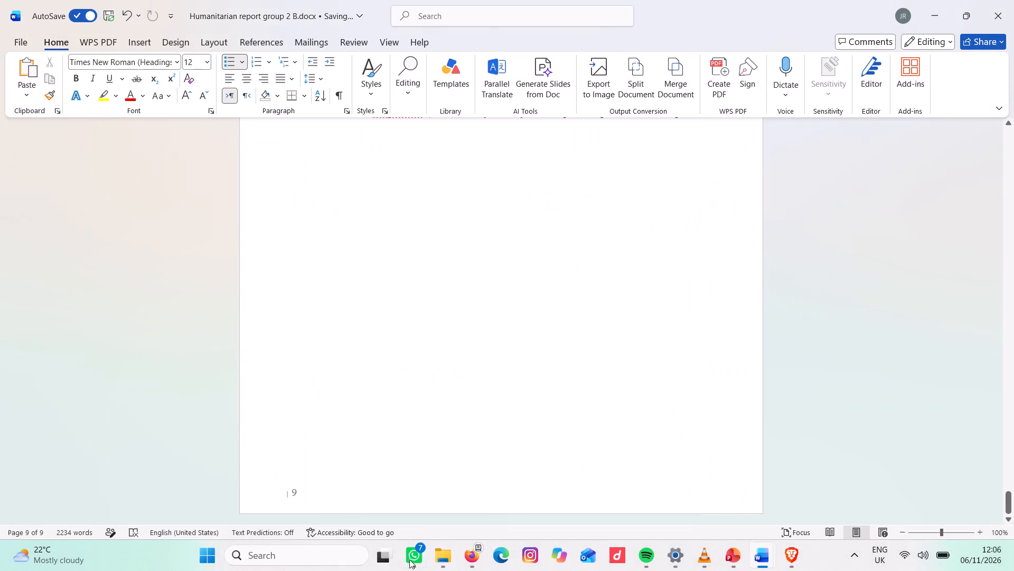
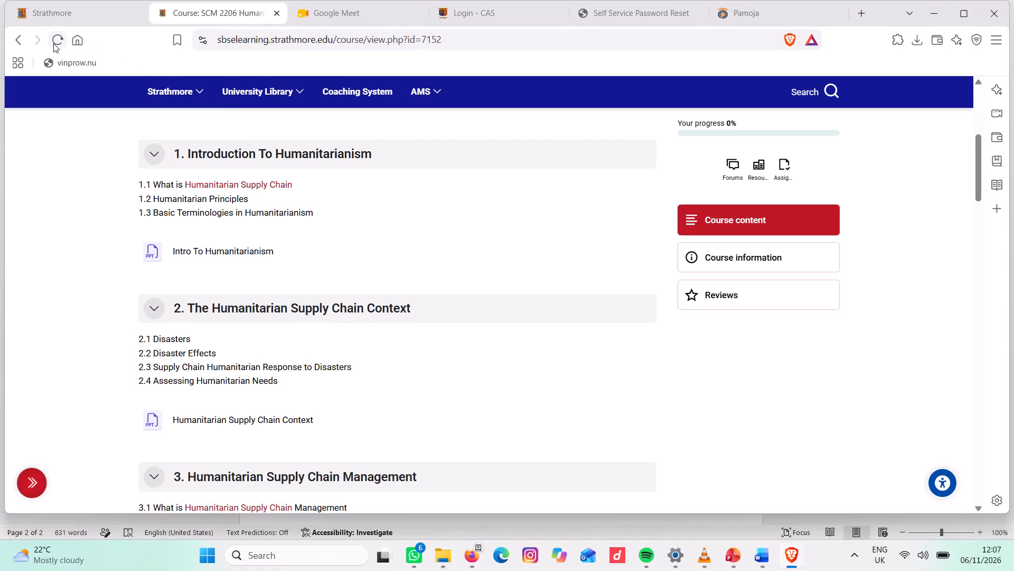
Reload the SCM 2206 humanitarian course page on the Strathmore e-learning site.
left_click(53, 43)
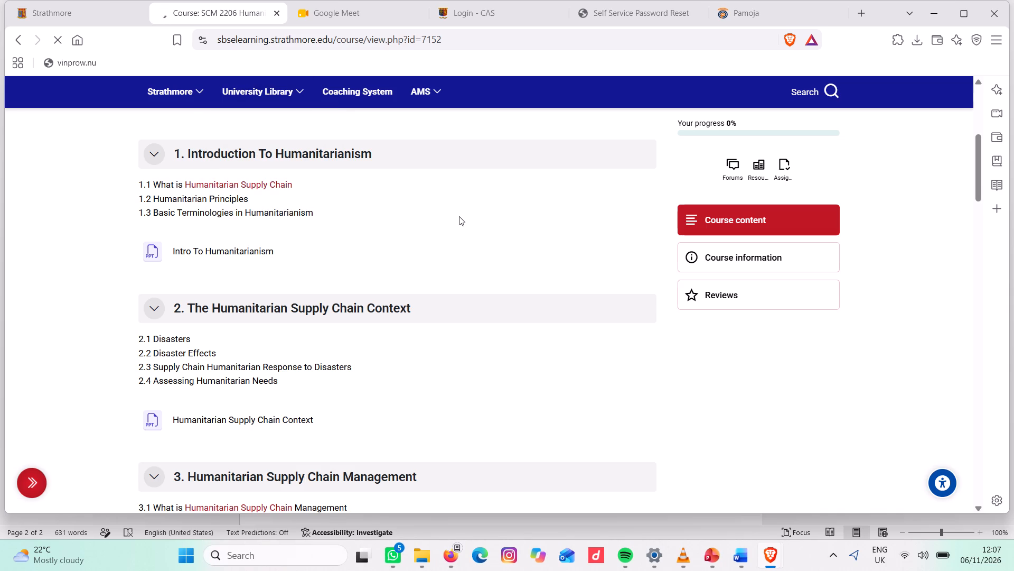
Look through the SCM 2206 course content down to the "Assignment 1: Group work & submission" sections.
scroll(459, 216, "down", 5)
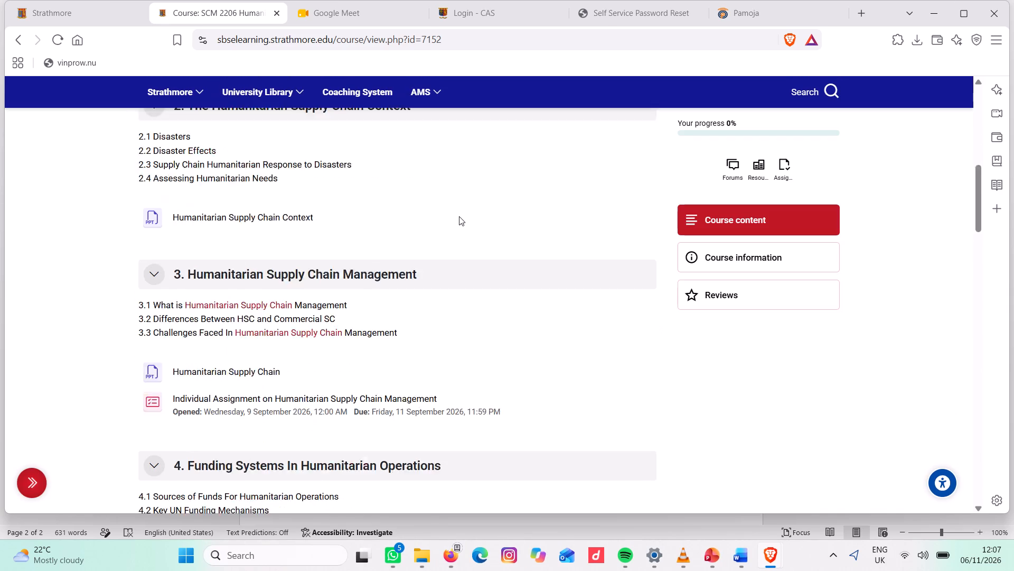
scroll(459, 216, "down", 7)
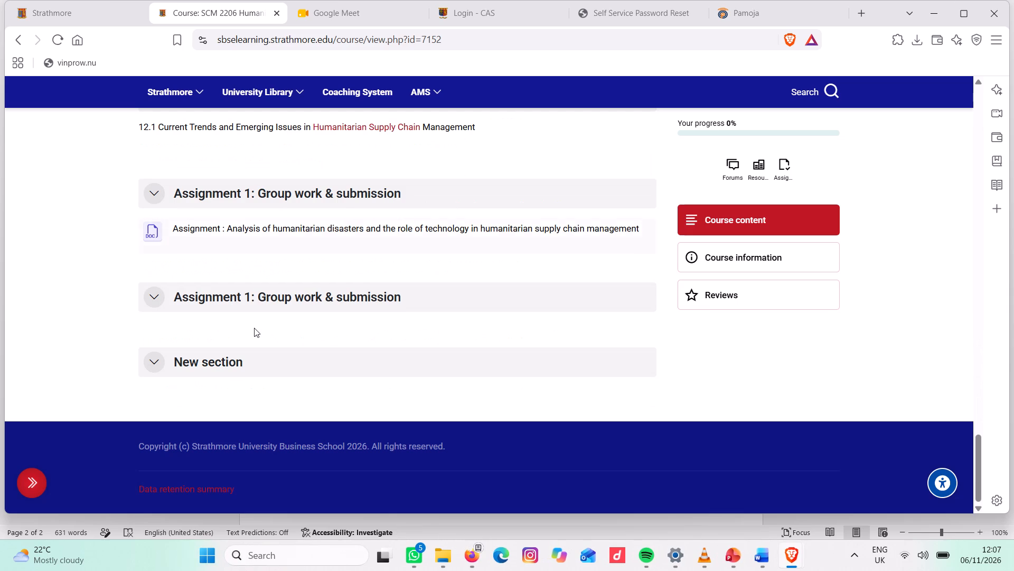
left_click(254, 328)
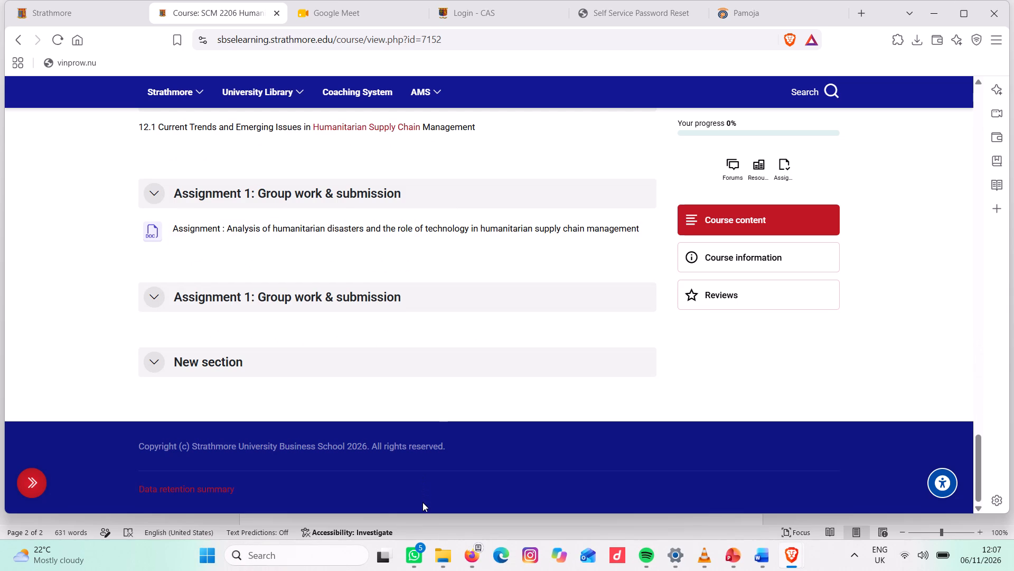
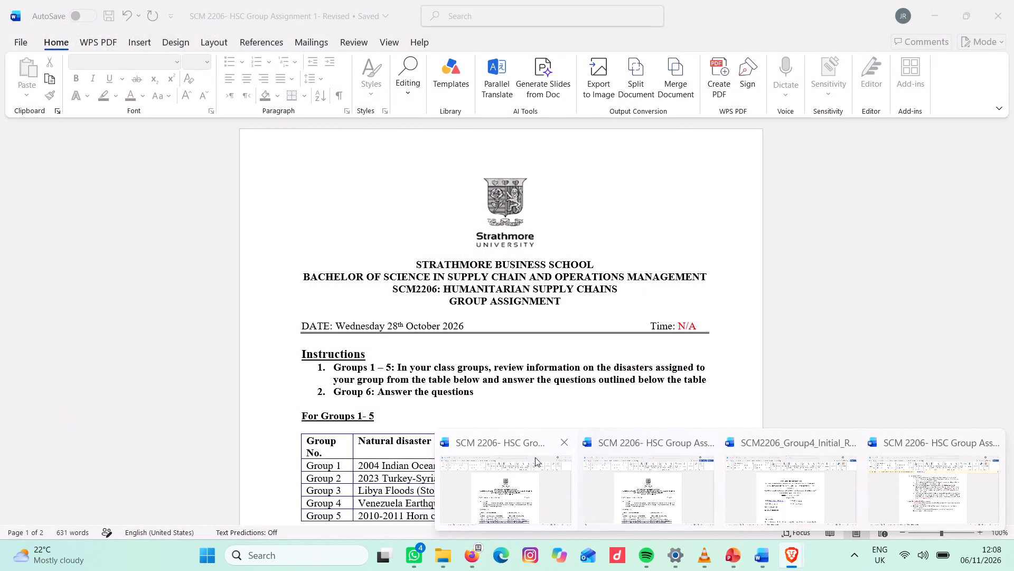
Close the spare SCM 2206 HSC Group Assignment document and switch to SCM2206_Group4_Initial_Report (1) in Word.
left_click(554, 443)
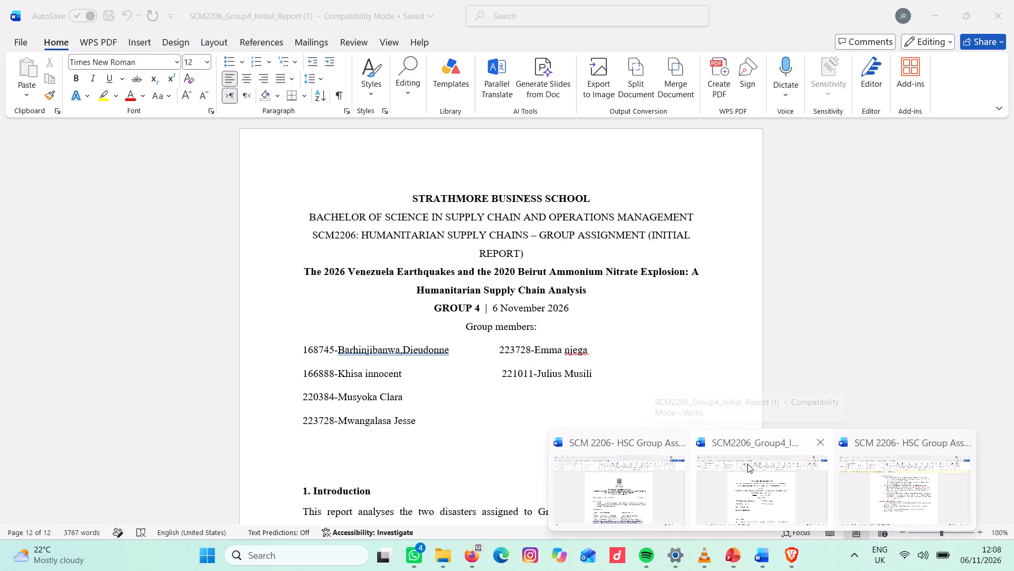
left_click(747, 464)
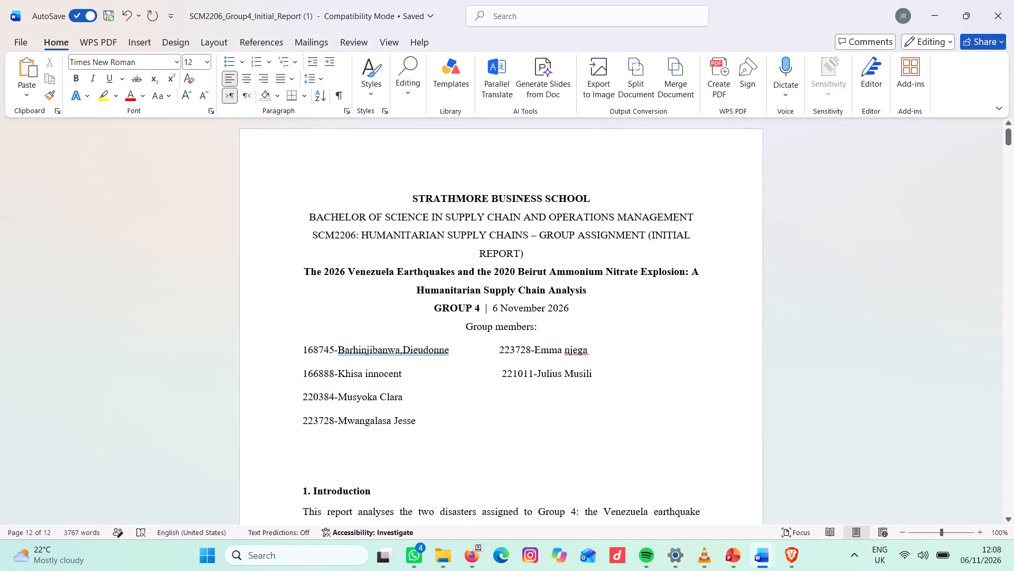
Capitalise the lowercase initials to "I" and "N" in the two uncapitalised names in the title page's group members list.
left_click(607, 335)
left_click(367, 370)
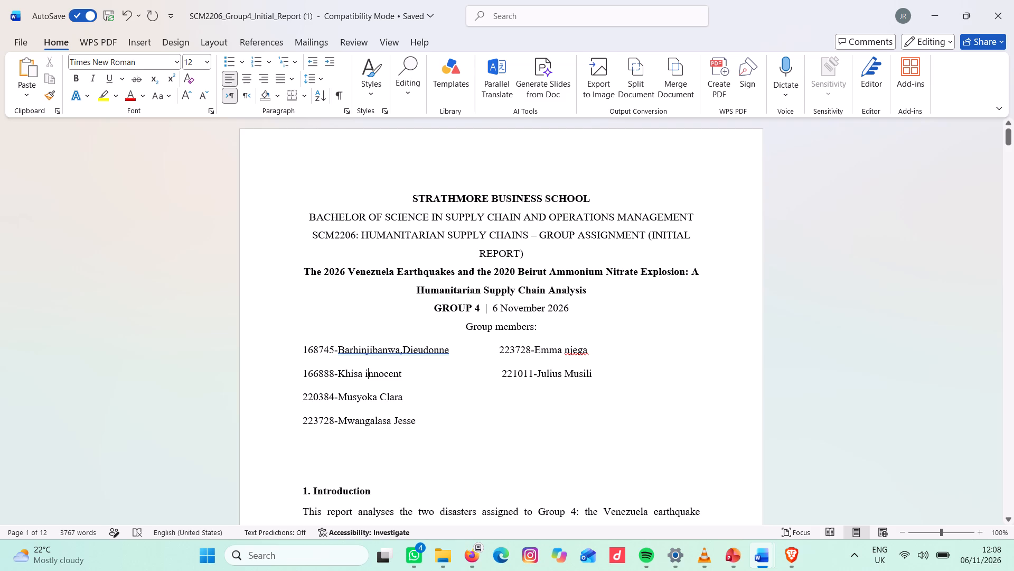
key("BackSpace")
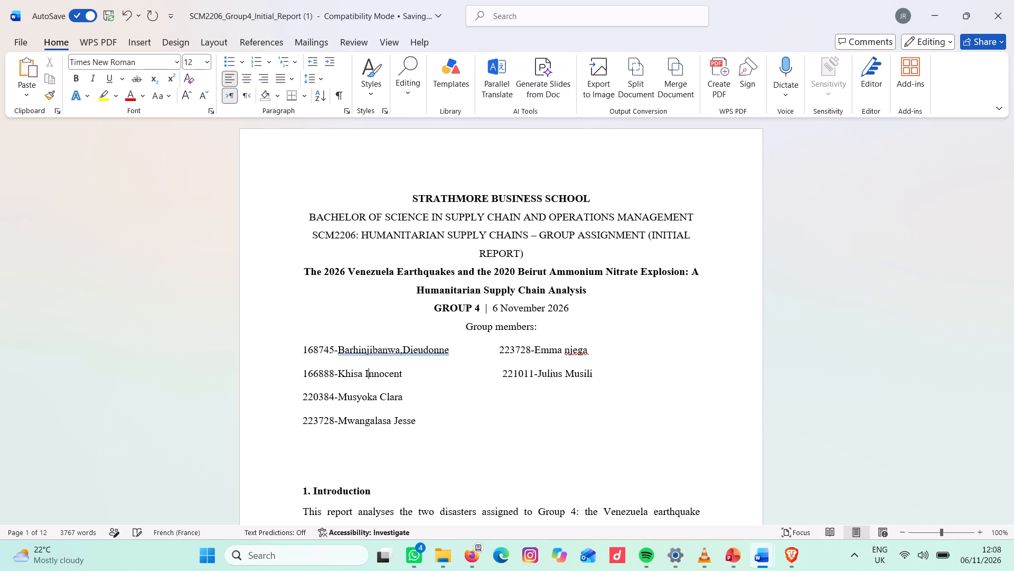
scroll(367, 370, "down", 1)
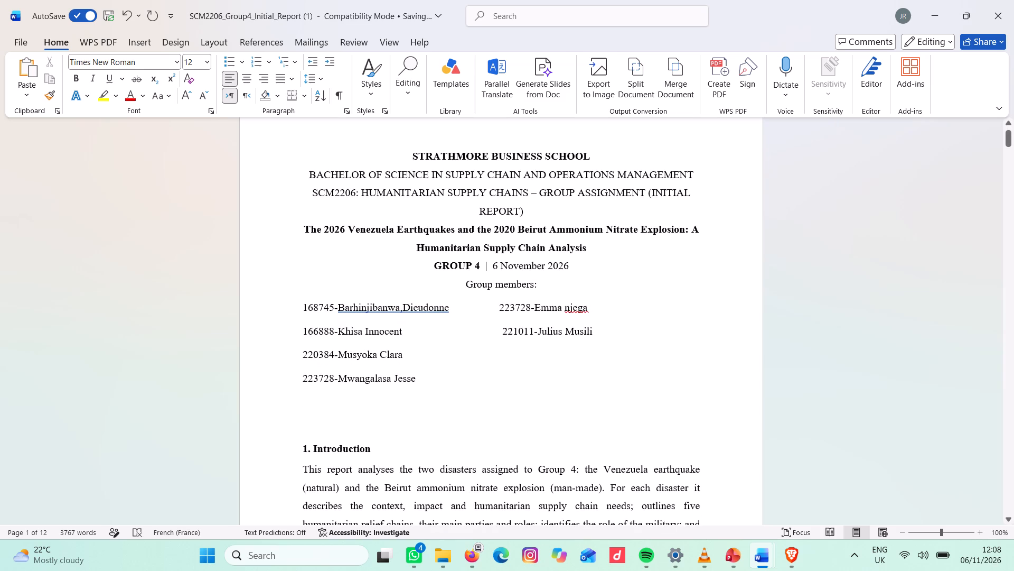
scroll(451, 374, "down", 1)
left_click(571, 260)
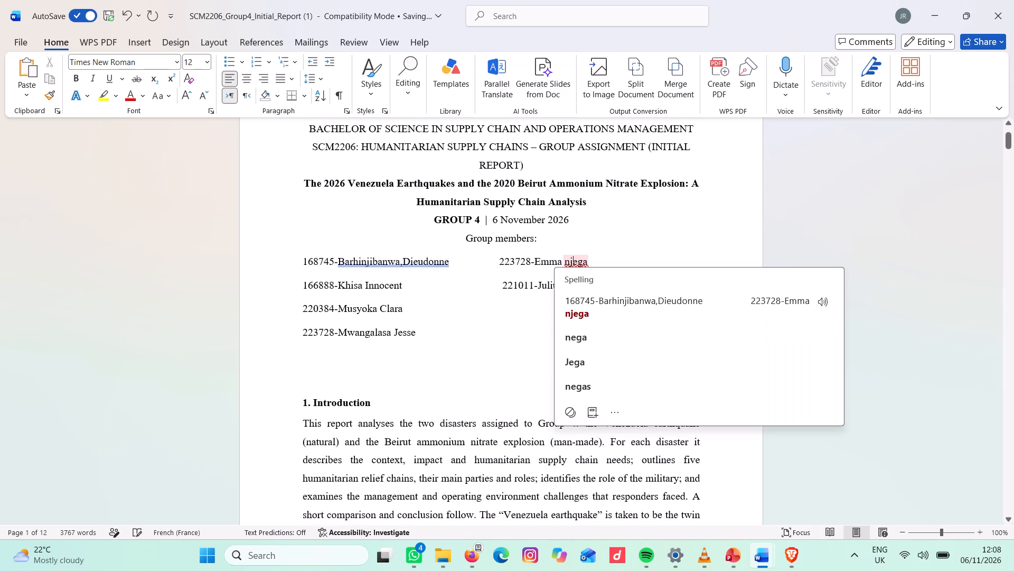
left_click(570, 260)
key("BackSpace")
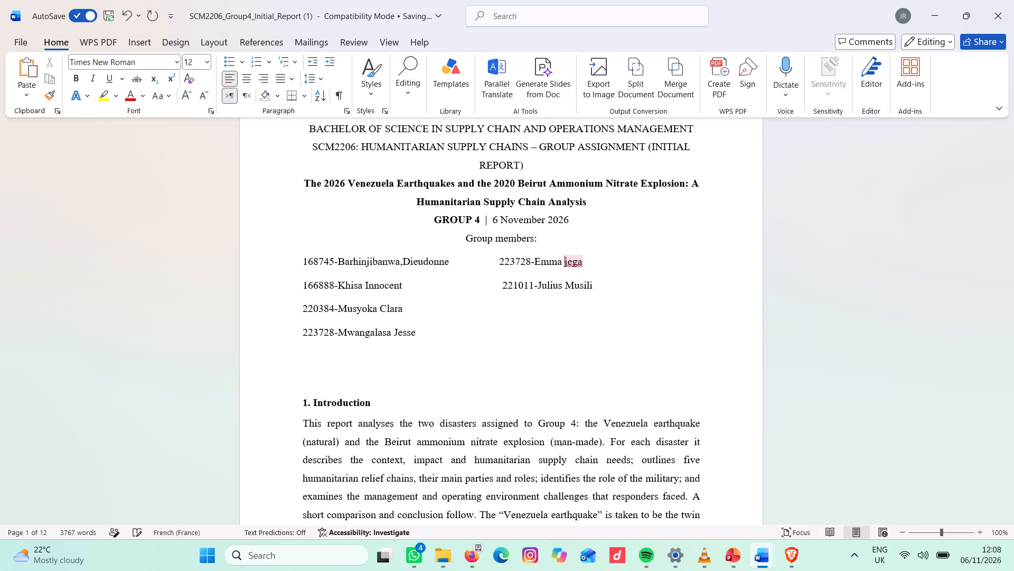
key("n")
Read through the Group 4 report from the Introduction to the end of the reference list on page 12.
scroll(570, 260, "down", 1)
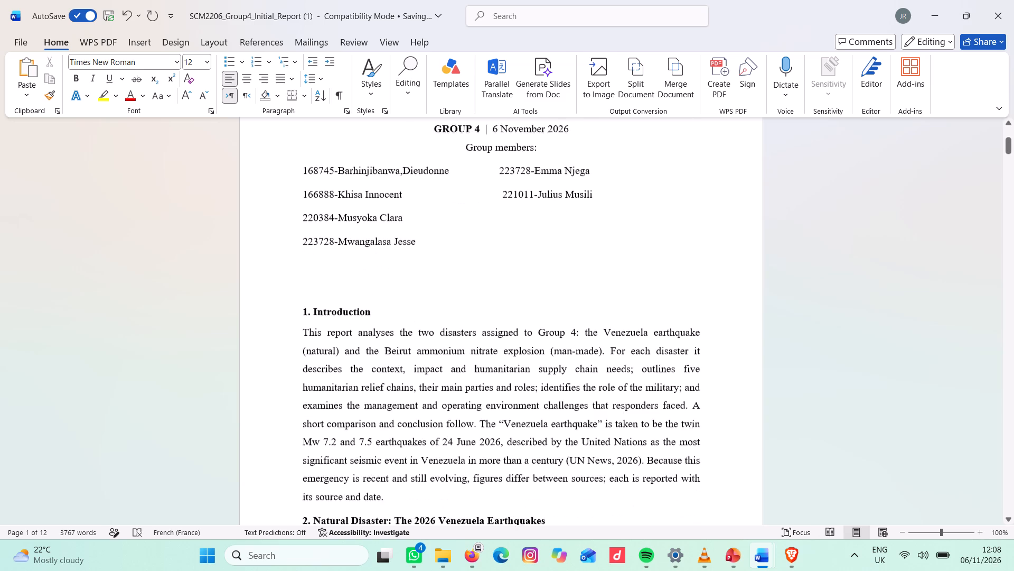
scroll(570, 260, "down", 2)
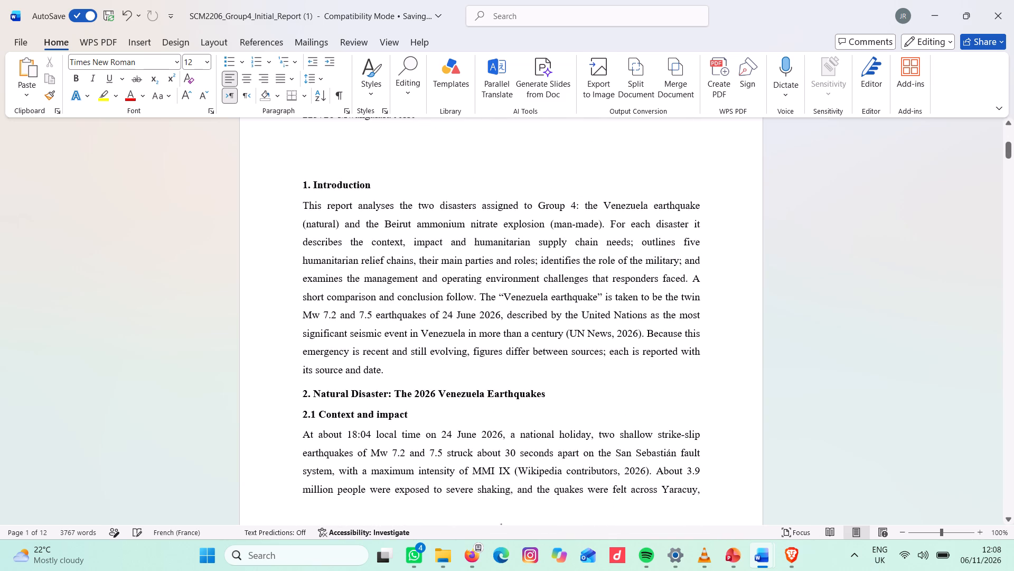
scroll(572, 243, "down", 1)
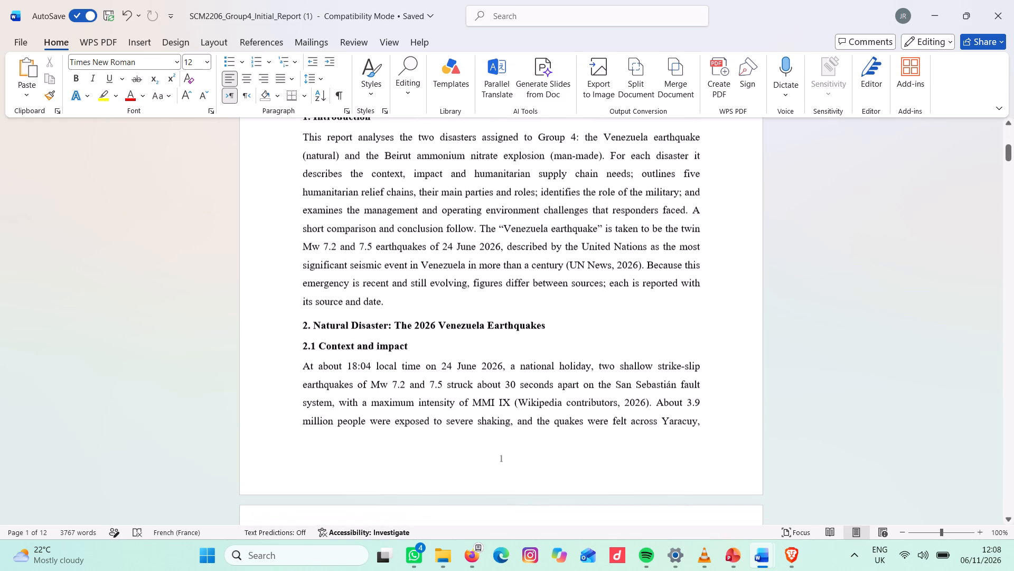
scroll(572, 243, "down", 2)
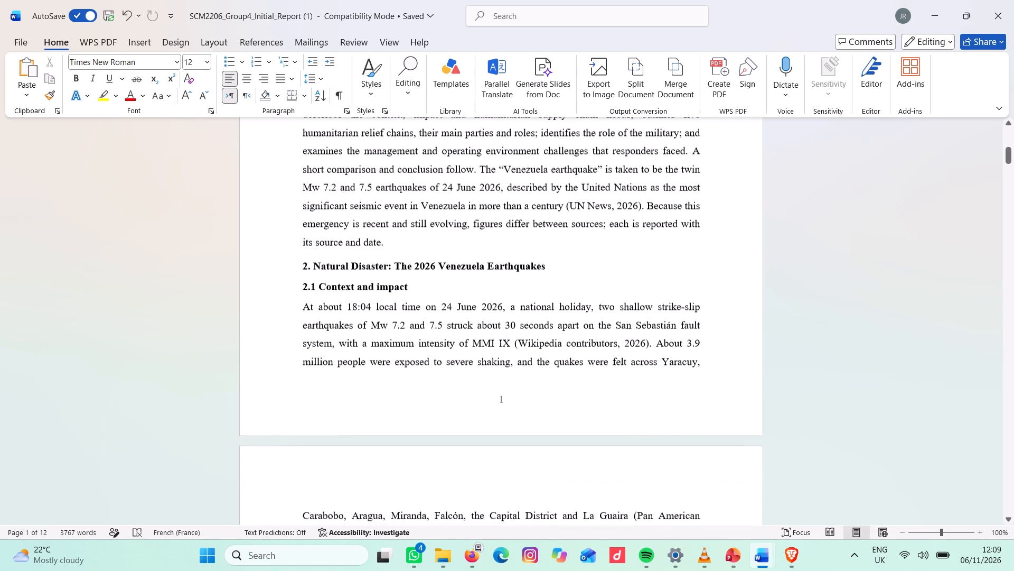
scroll(572, 243, "down", 4)
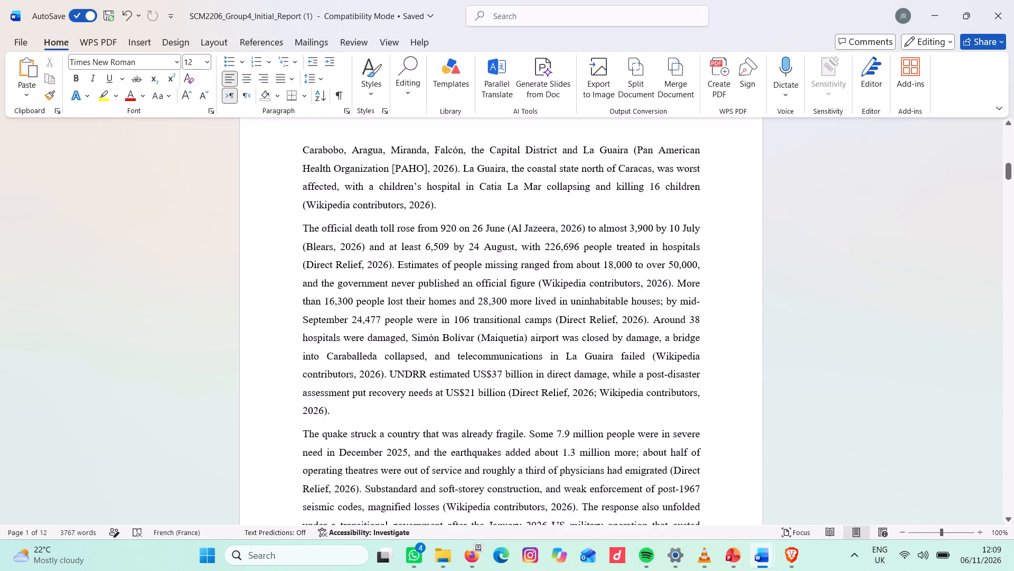
scroll(572, 241, "down", 1)
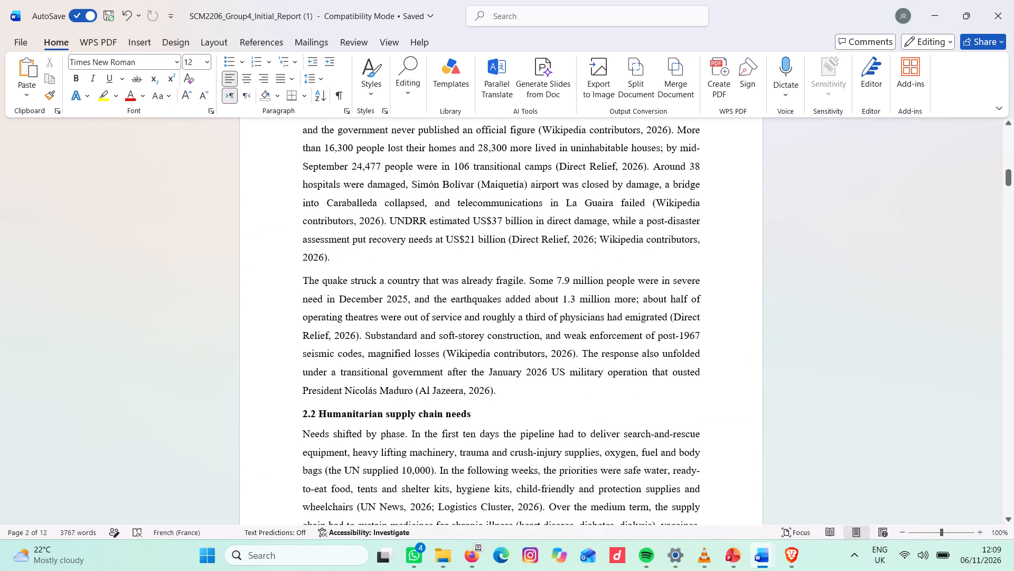
scroll(572, 241, "down", 2)
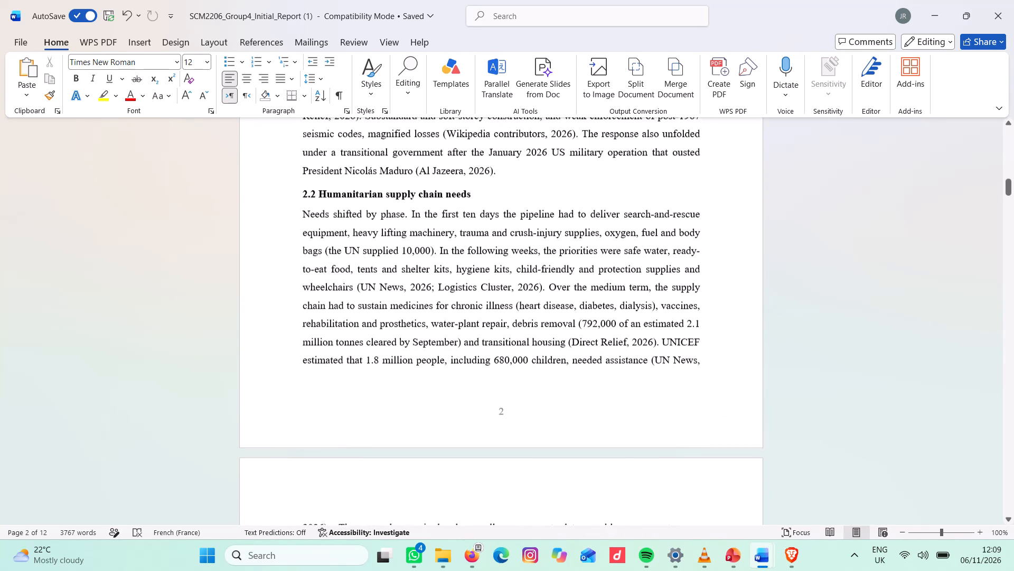
scroll(572, 241, "down", 3)
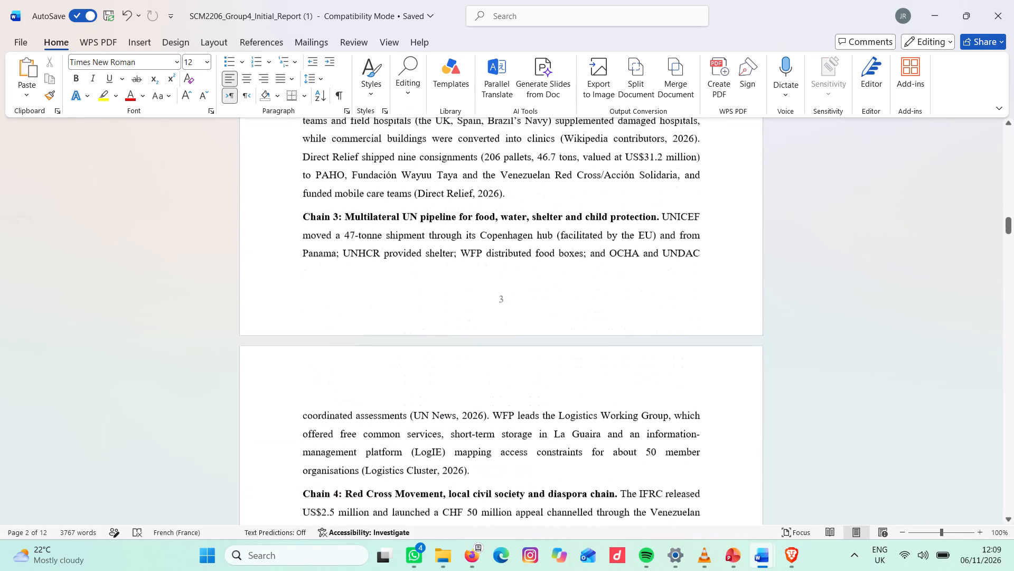
scroll(572, 241, "down", 1)
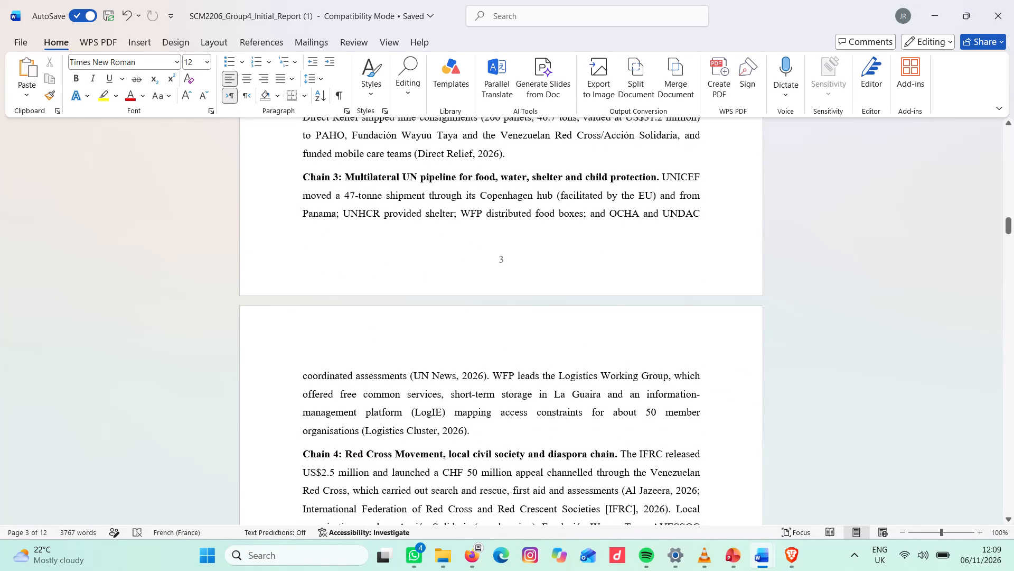
scroll(572, 241, "down", 4)
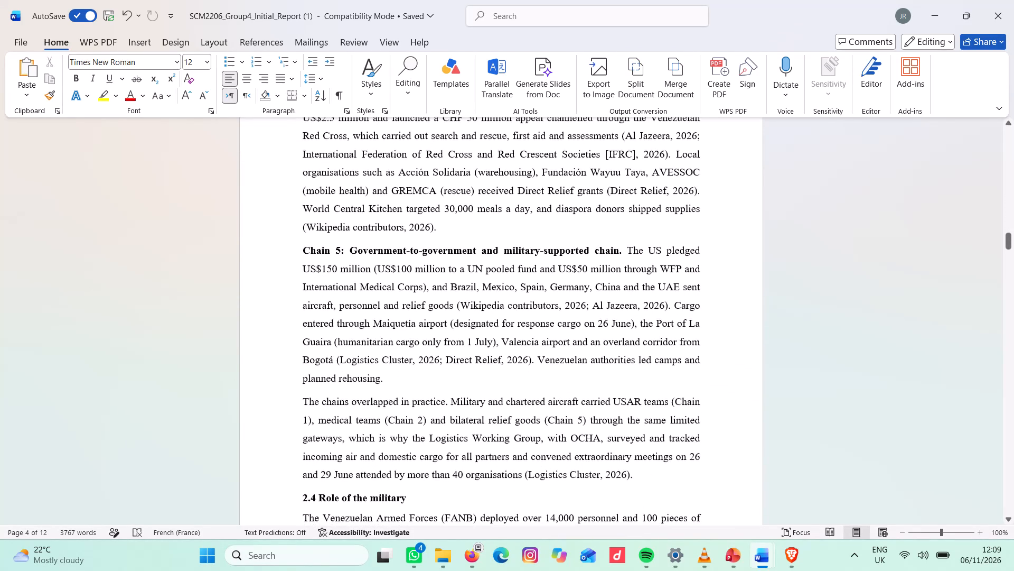
scroll(572, 241, "down", 3)
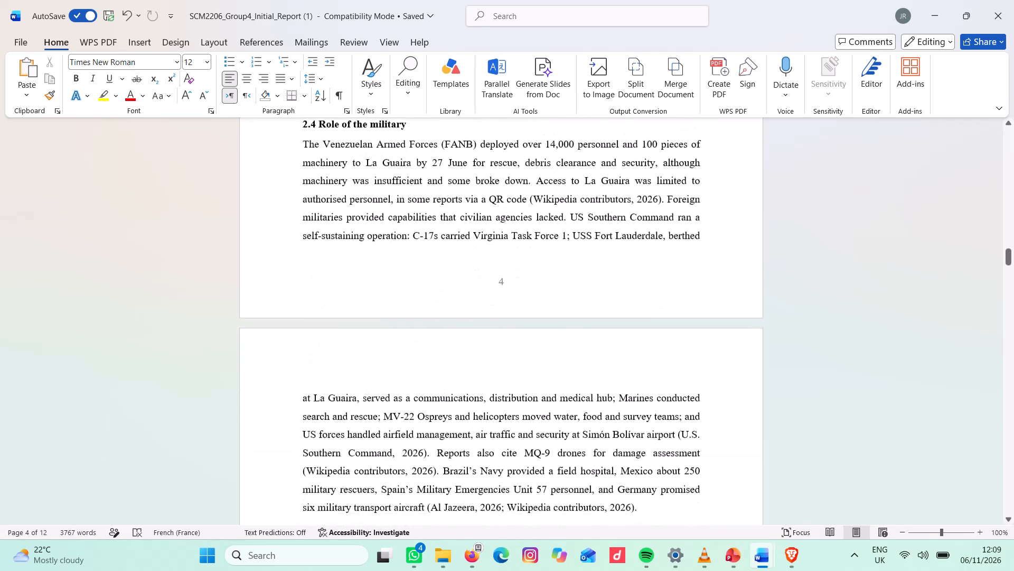
scroll(572, 241, "down", 10)
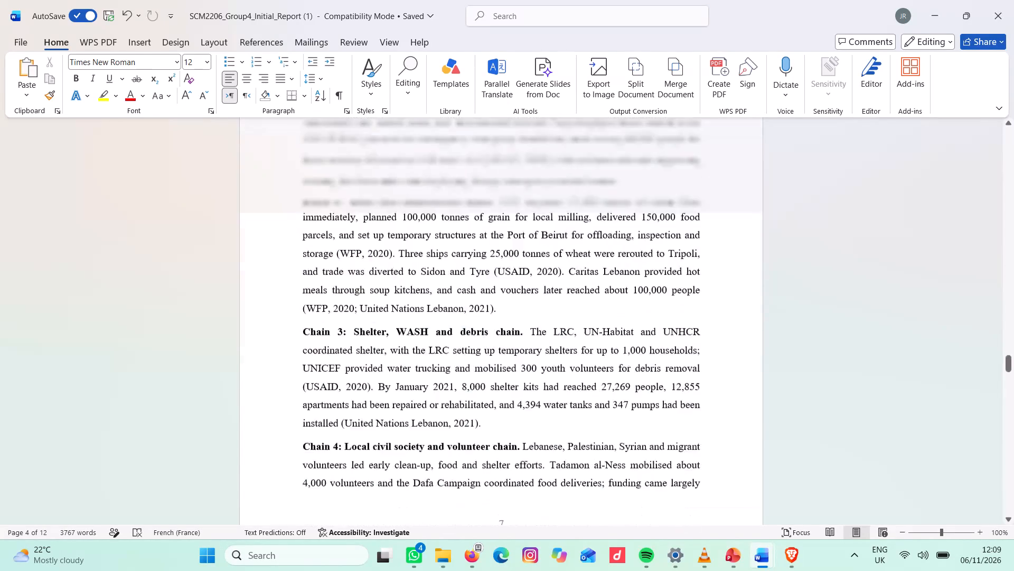
scroll(572, 241, "down", 7)
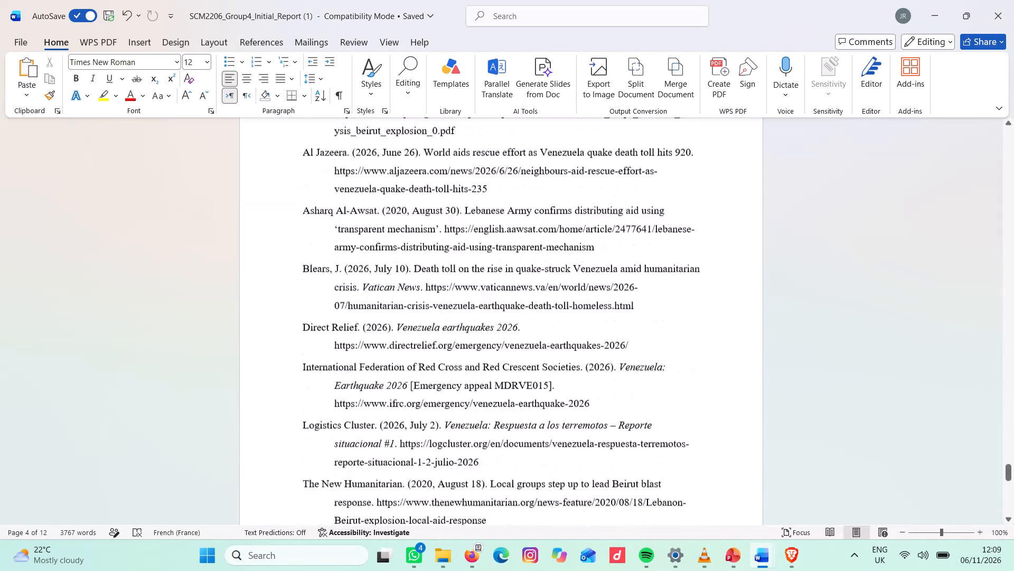
scroll(572, 241, "down", 12)
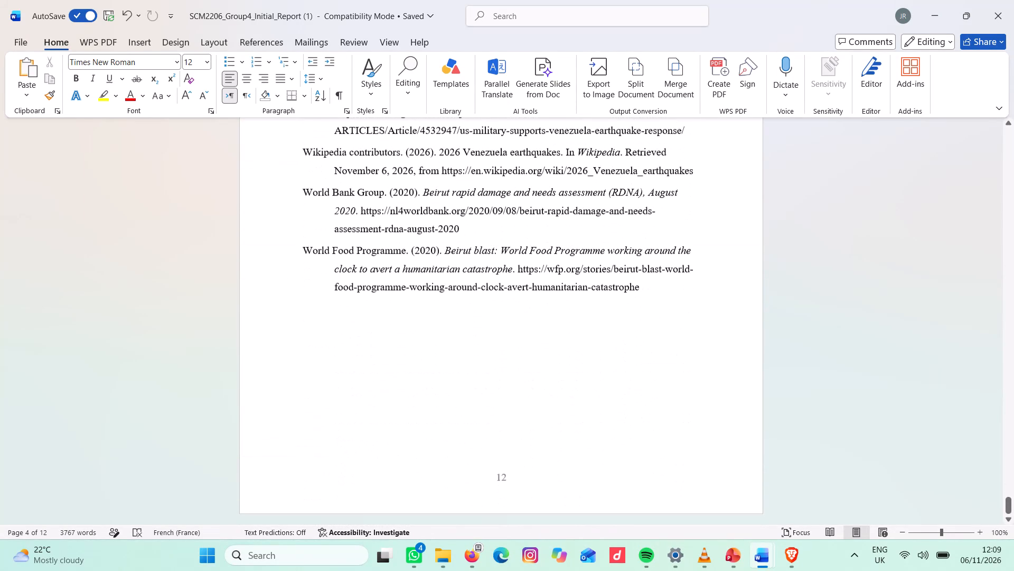
scroll(572, 241, "down", 3)
scroll(572, 241, "up", 2)
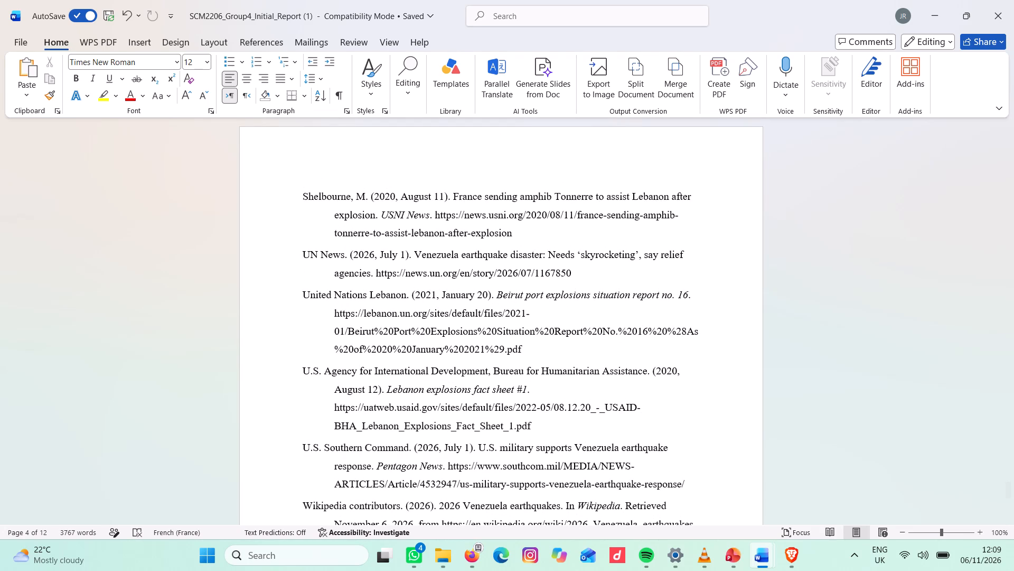
left_click_drag(332, 333, 532, 351)
key("BackSpace")
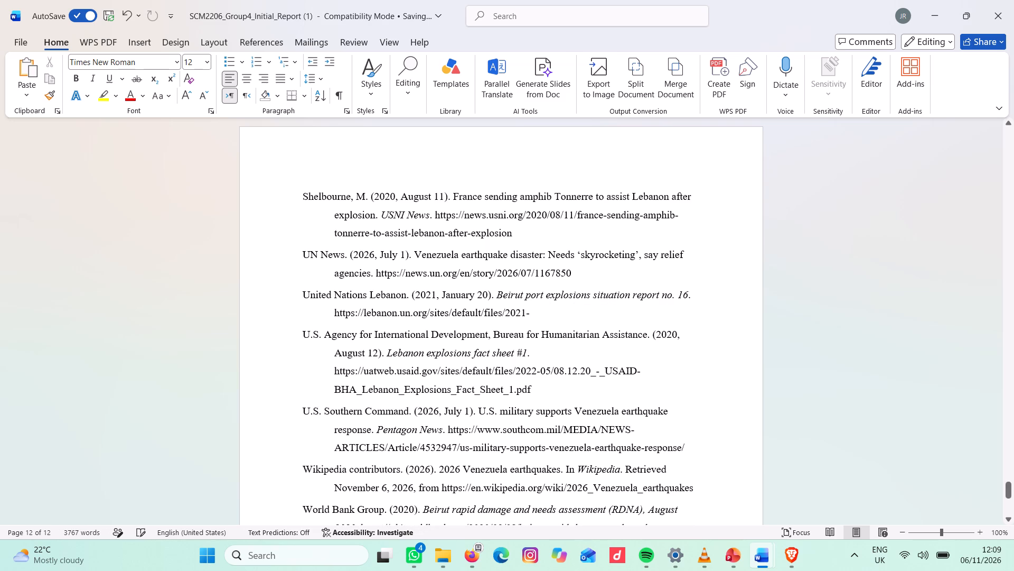
Check the layout and links of the remaining references on the report's last page.
scroll(368, 385, "down", 6)
scroll(368, 385, "up", 1)
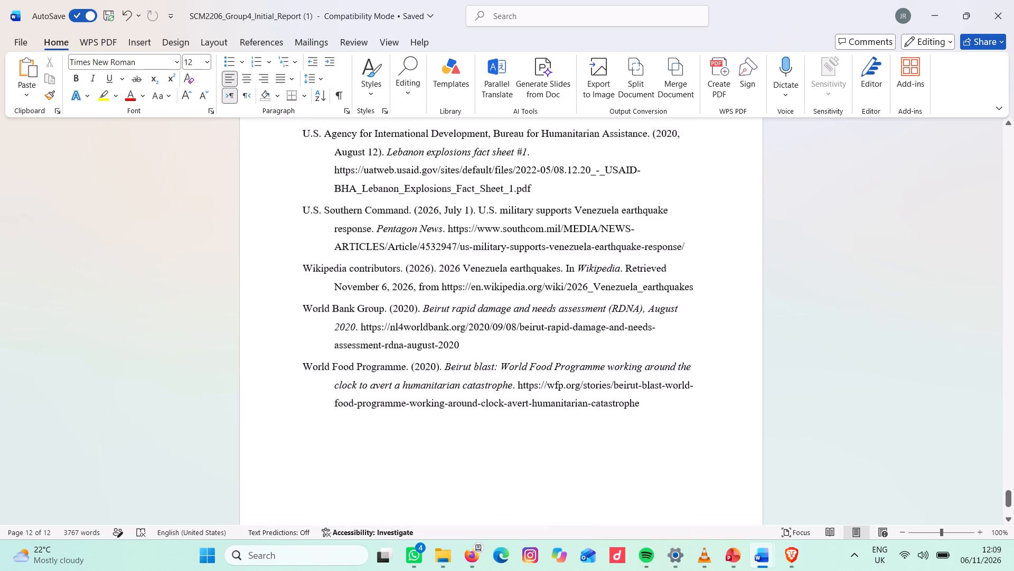
left_click(301, 326)
left_click_drag(318, 327, 392, 370)
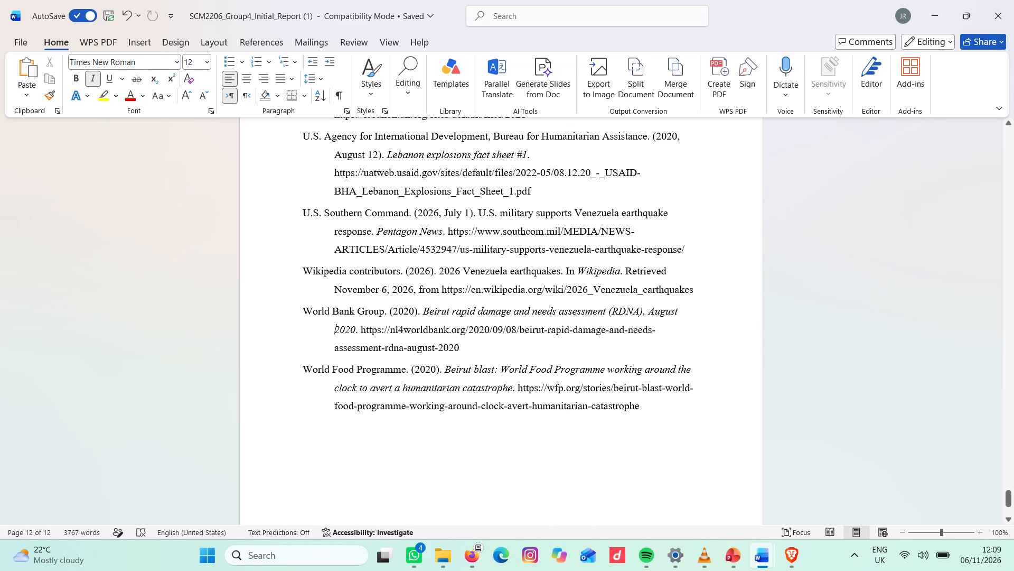
left_click_drag(392, 370, 436, 404)
left_click(466, 436)
scroll(466, 436, "up", 1)
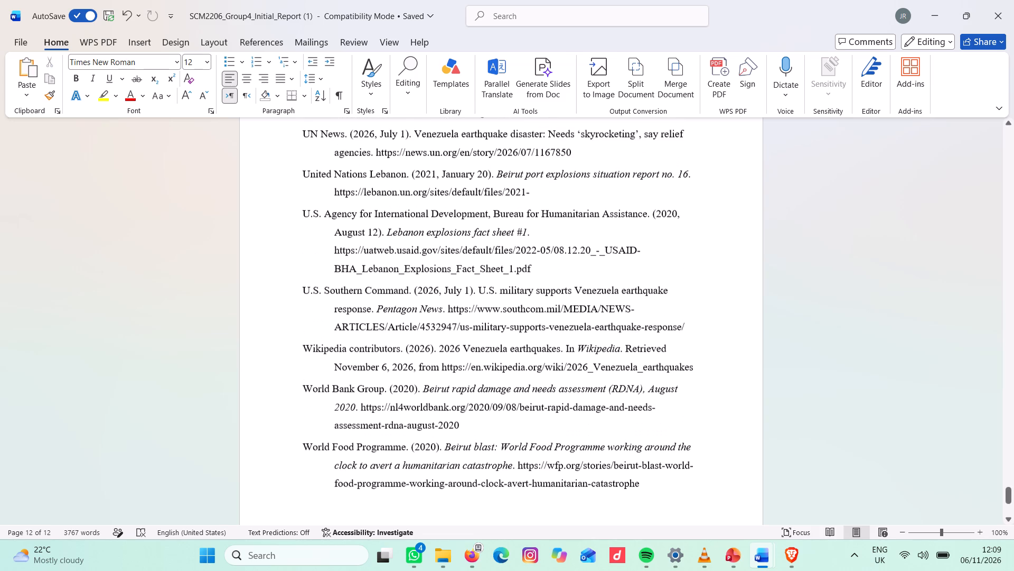
scroll(307, 291, "up", 1)
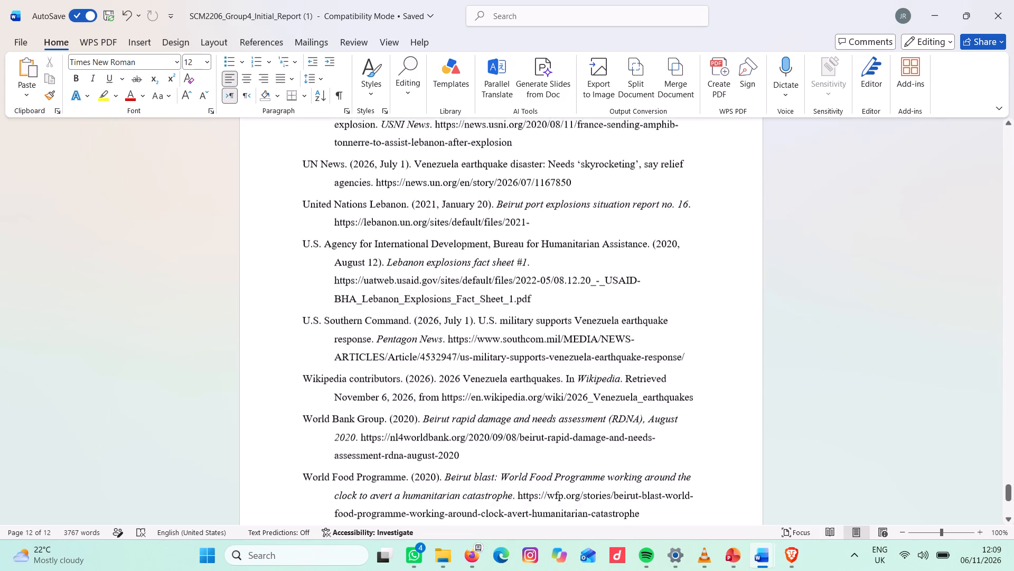
scroll(307, 291, "up", 3)
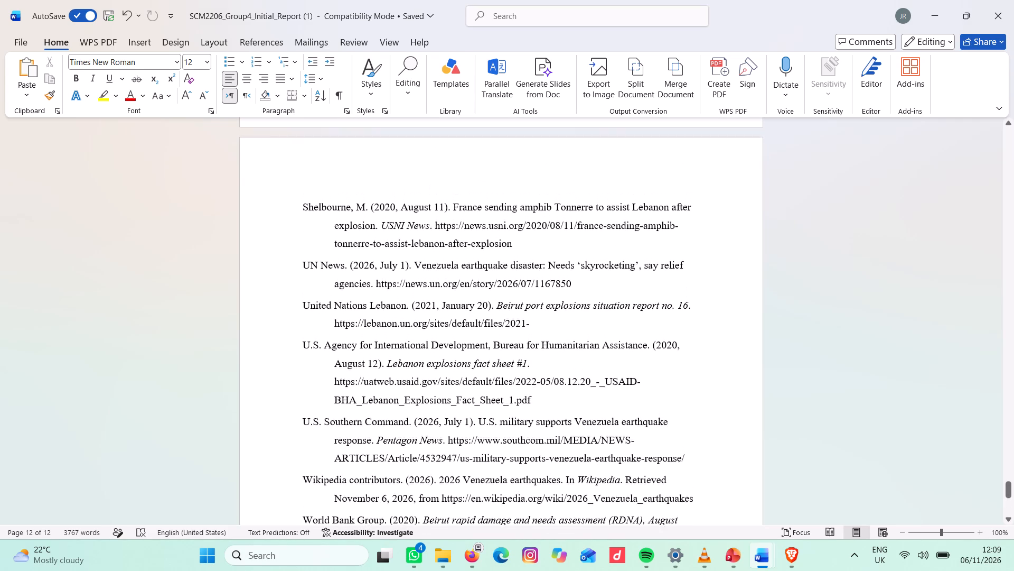
scroll(307, 291, "up", 1)
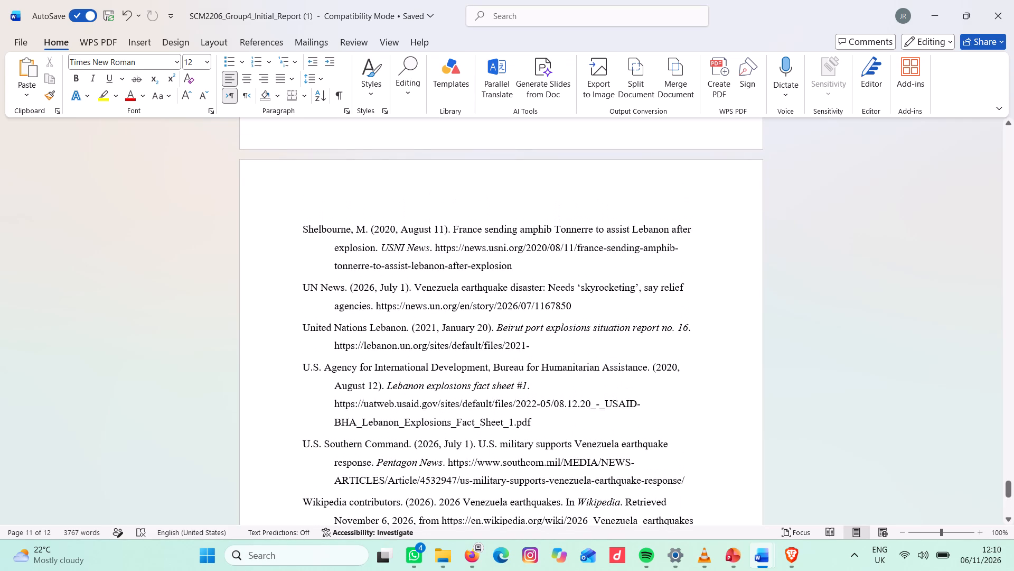
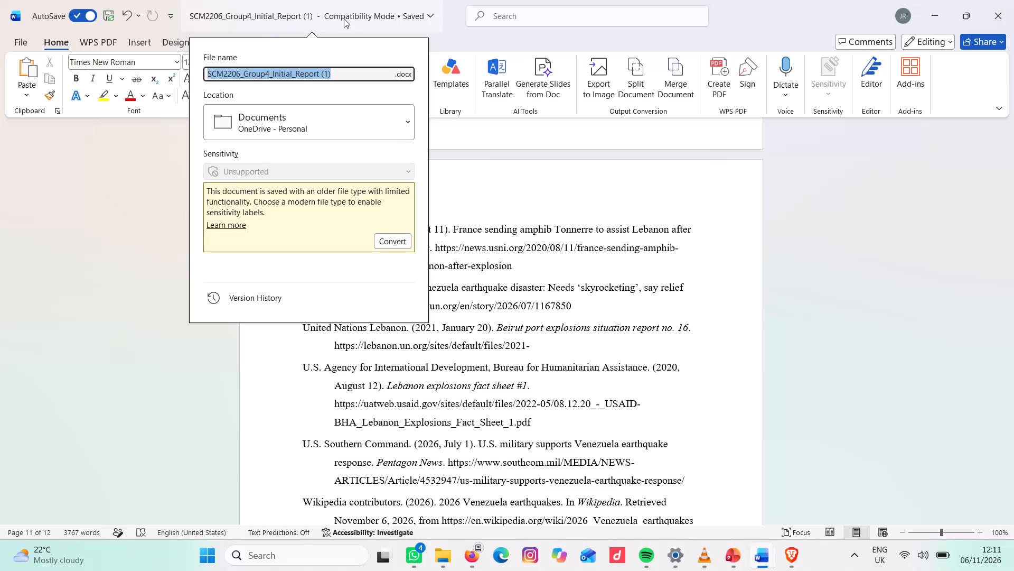
Rename the report file as "SCM2206_Group4_humanitarian work", replacing the "Initial_Report (1)" ending of its name.
left_click(342, 64)
left_click(337, 73)
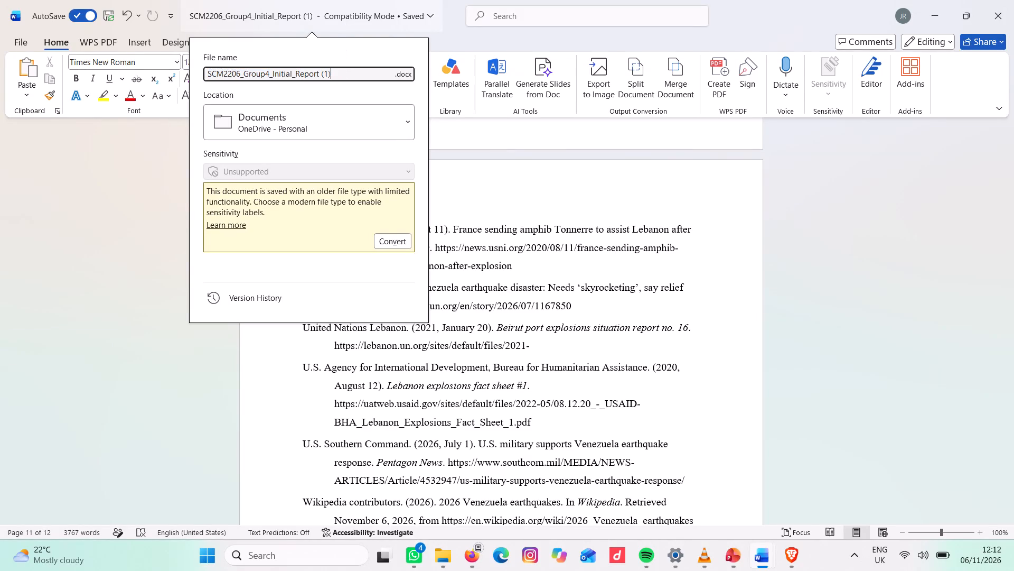
key("BackSpace")
key("BackSpace")
key("BackSpace")
key("BackSpace")
key("BackSpace")
key("BackSpace")
key("BackSpace")
key("BackSpace")
key("BackSpace")
key("BackSpace")
key("BackSpace")
key("BackSpace")
key("BackSpace")
key("BackSpace")
key("BackSpace")
key("BackSpace")
key("BackSpace")
key("BackSpace")
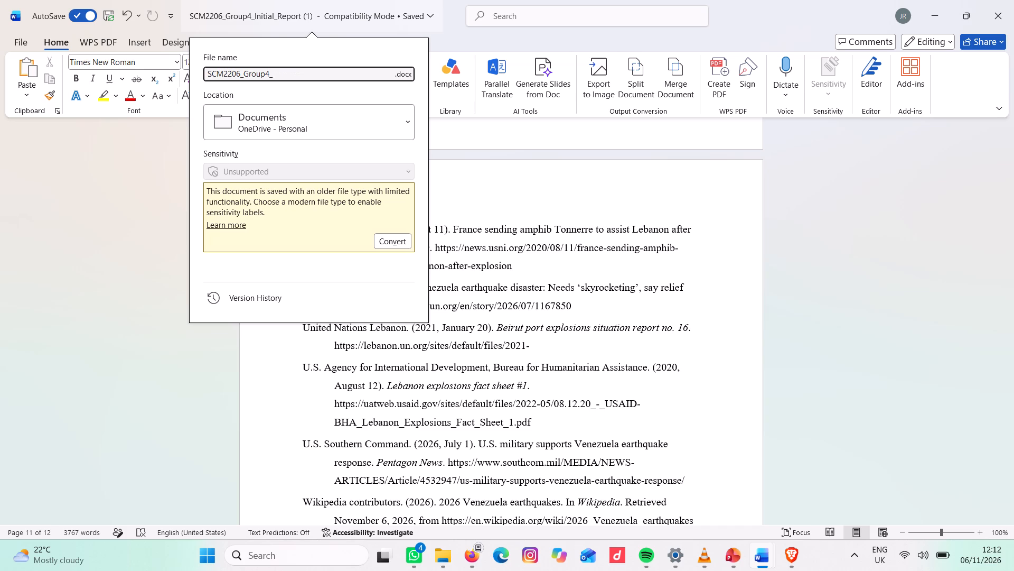
type("humanitarian")
key("space")
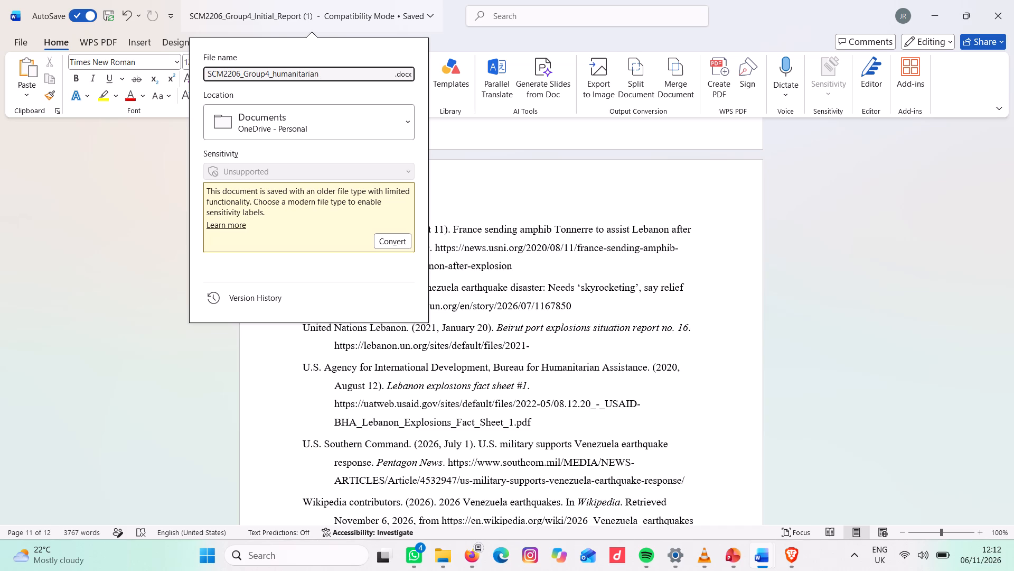
type("wk")
key("BackSpace")
key("k")
key("BackSpace")
type("ork")
Convert the report to the newest Word file format and opt out of being asked again about converting documents.
left_click(384, 237)
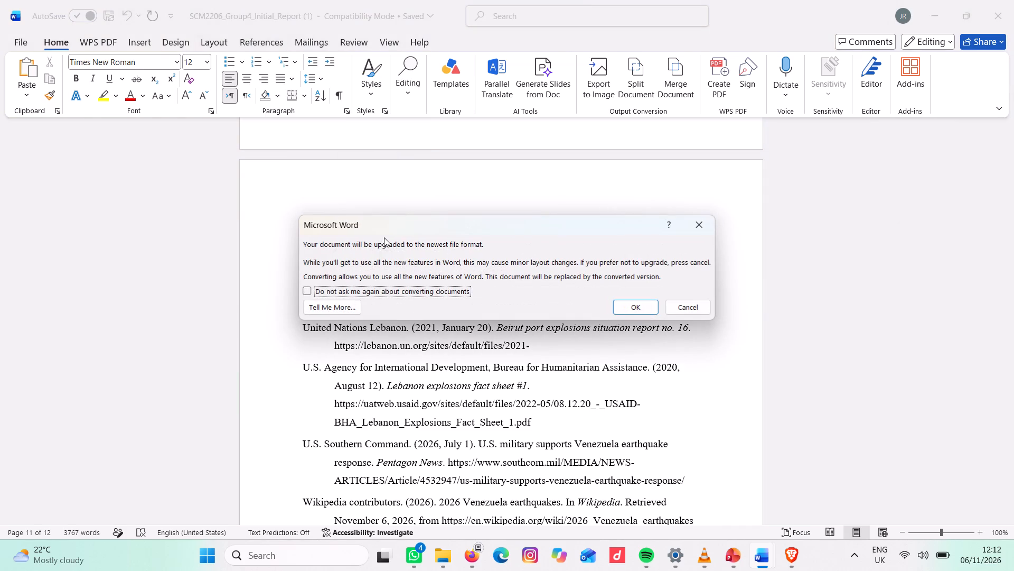
left_click(307, 291)
left_click(637, 312)
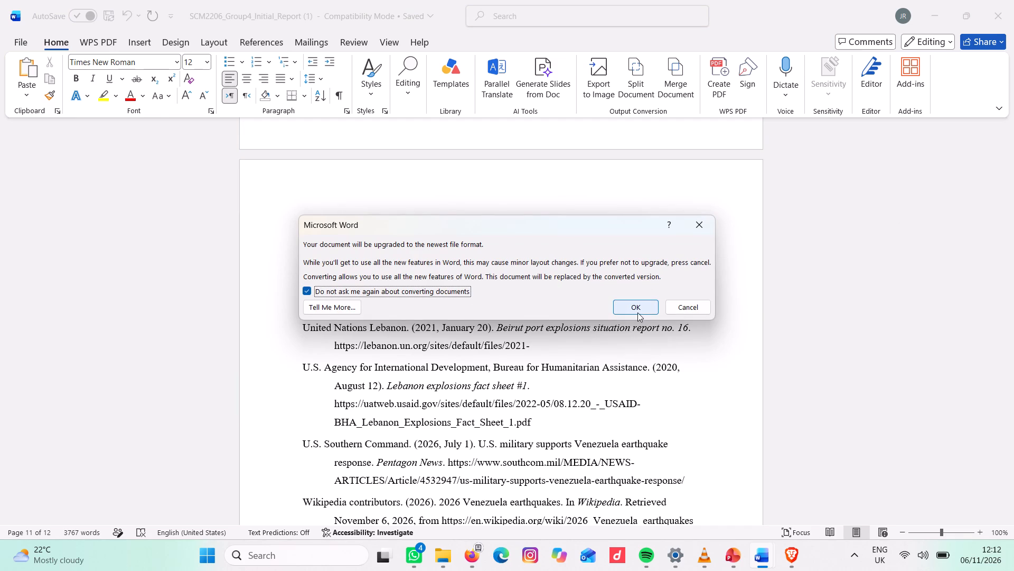
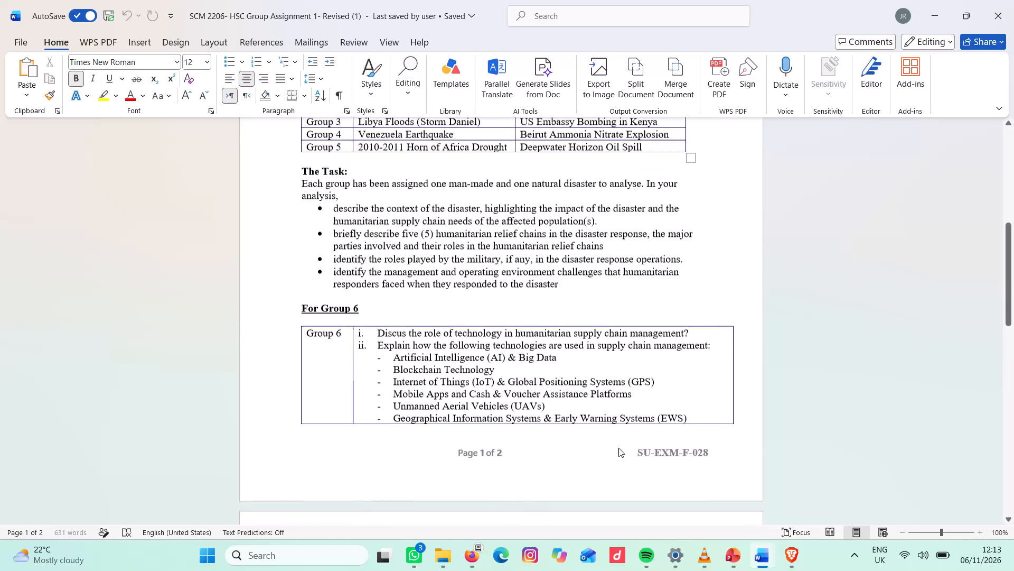
Take a screen snip of the assignment brief's page showing the Assignment Deliverables for the presentation and report.
scroll(618, 448, "down", 3)
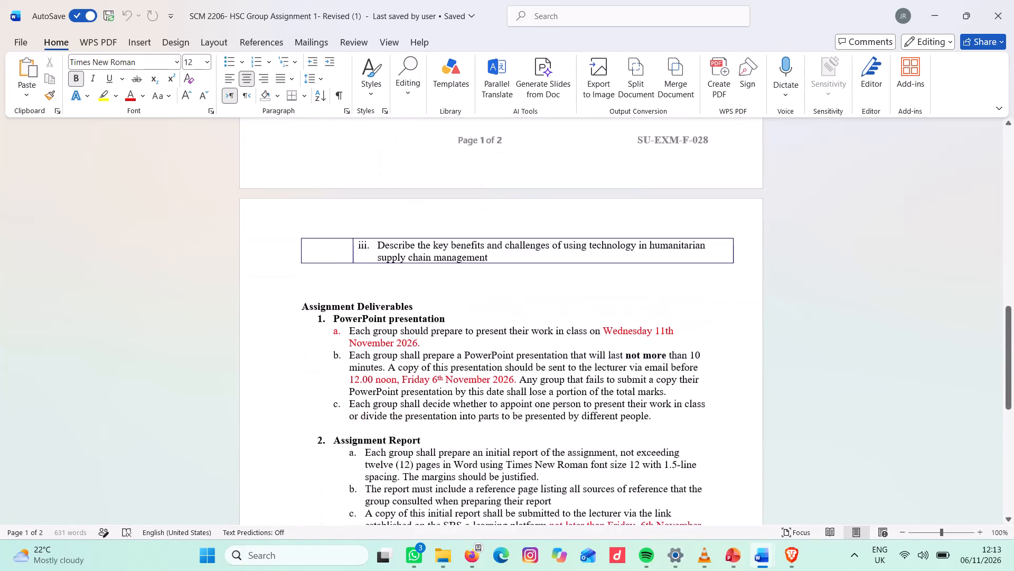
scroll(618, 448, "down", 2)
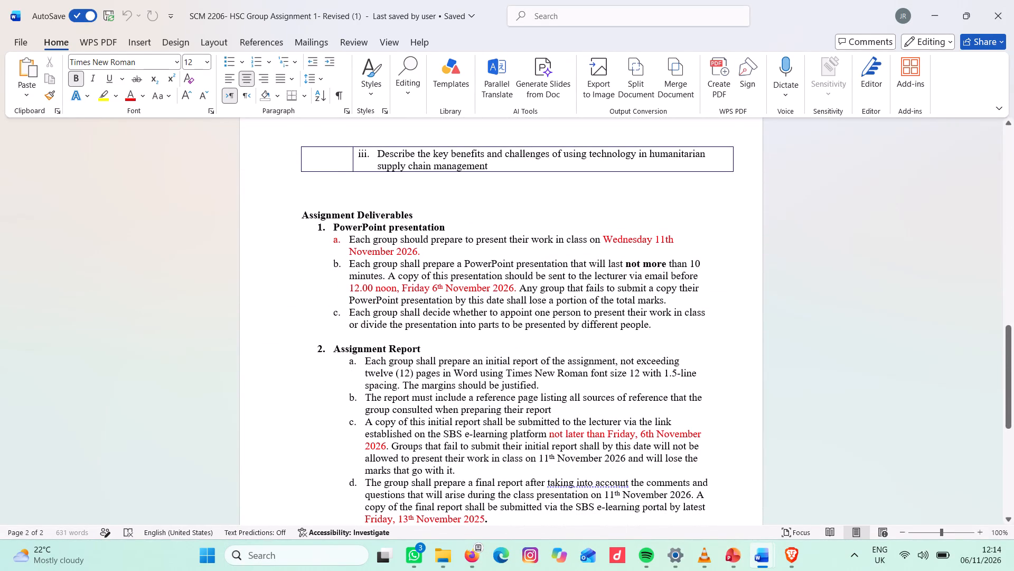
scroll(618, 448, "down", 1)
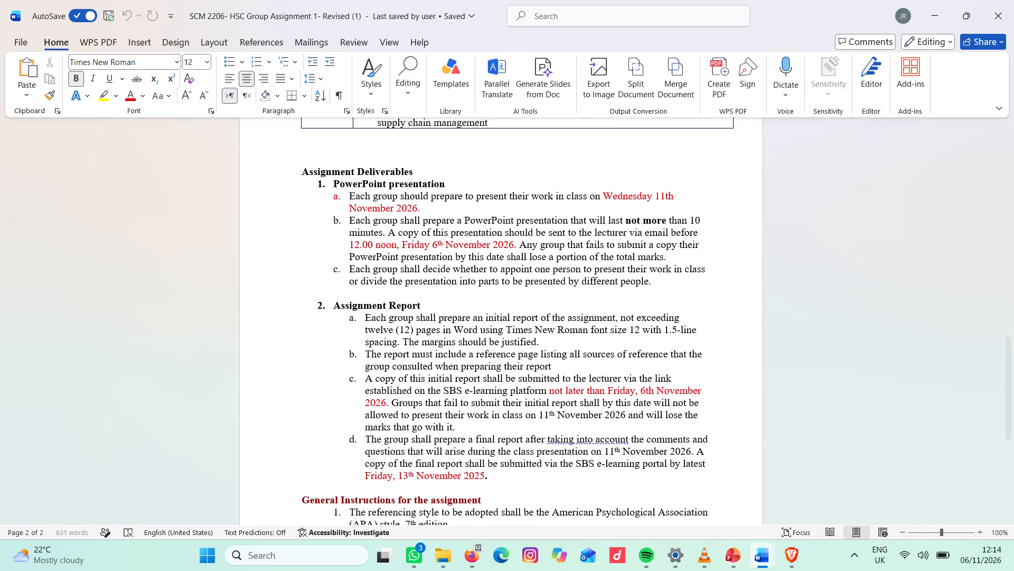
scroll(618, 447, "down", 1)
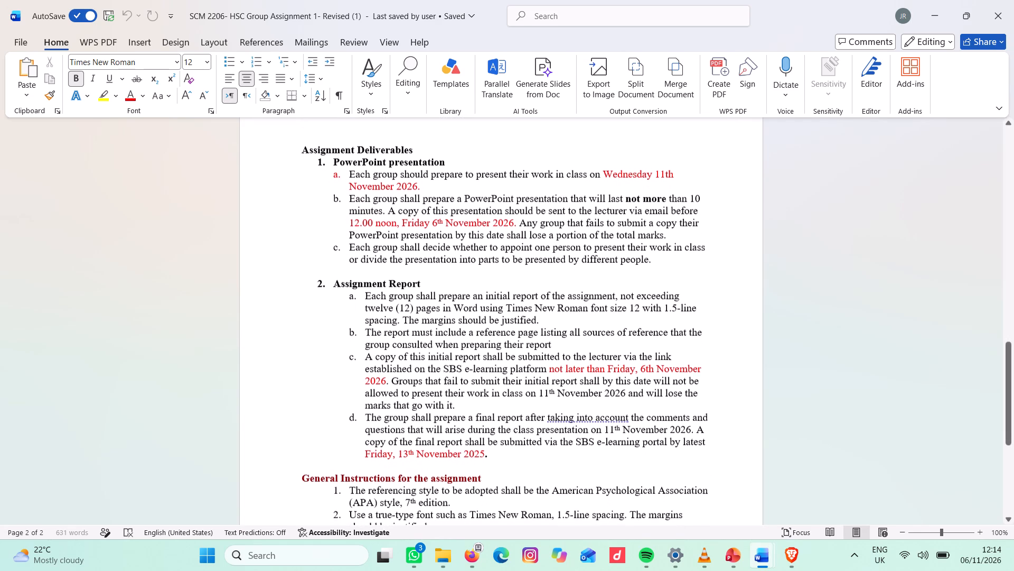
scroll(618, 447, "down", 1)
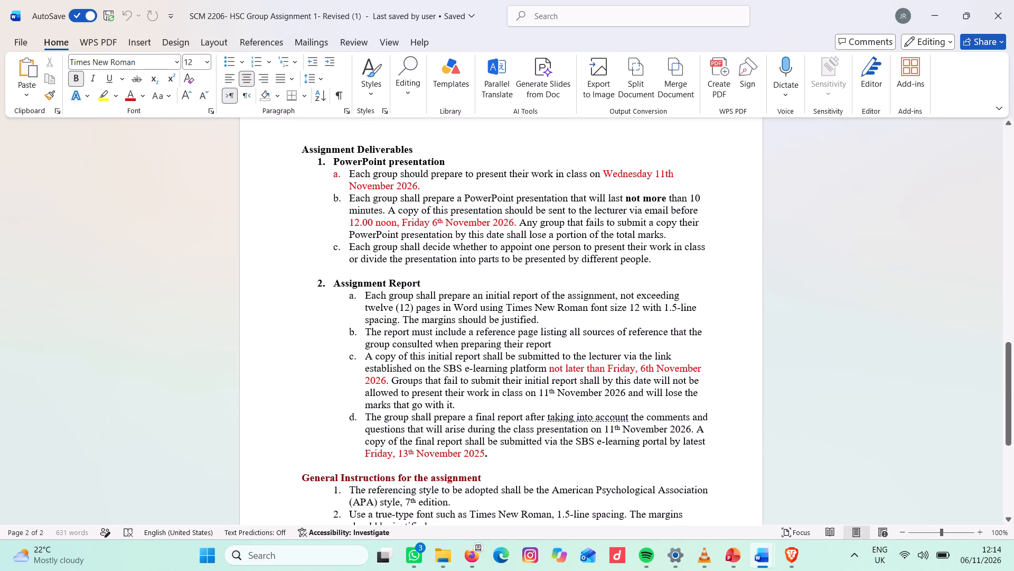
key("Print")
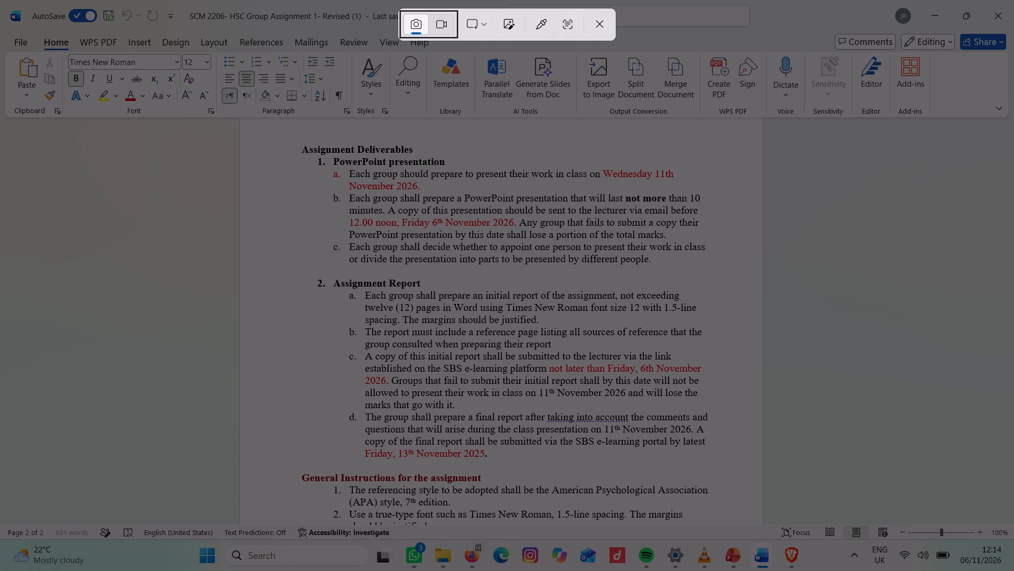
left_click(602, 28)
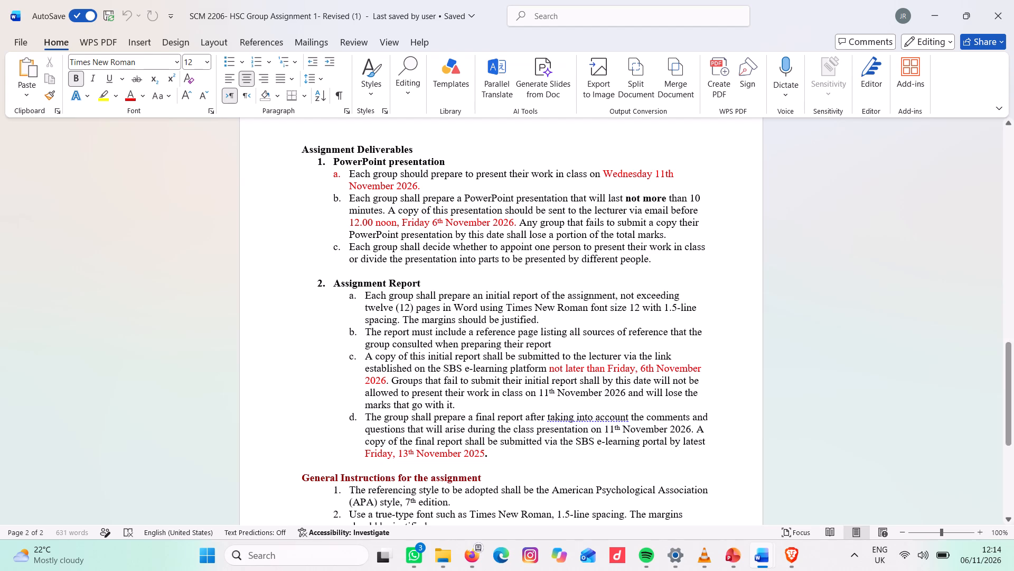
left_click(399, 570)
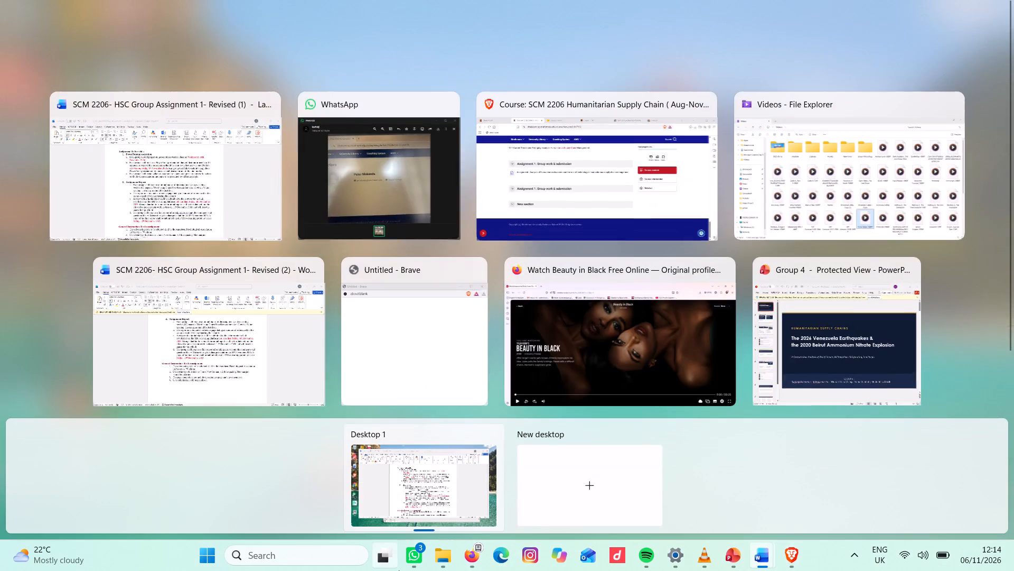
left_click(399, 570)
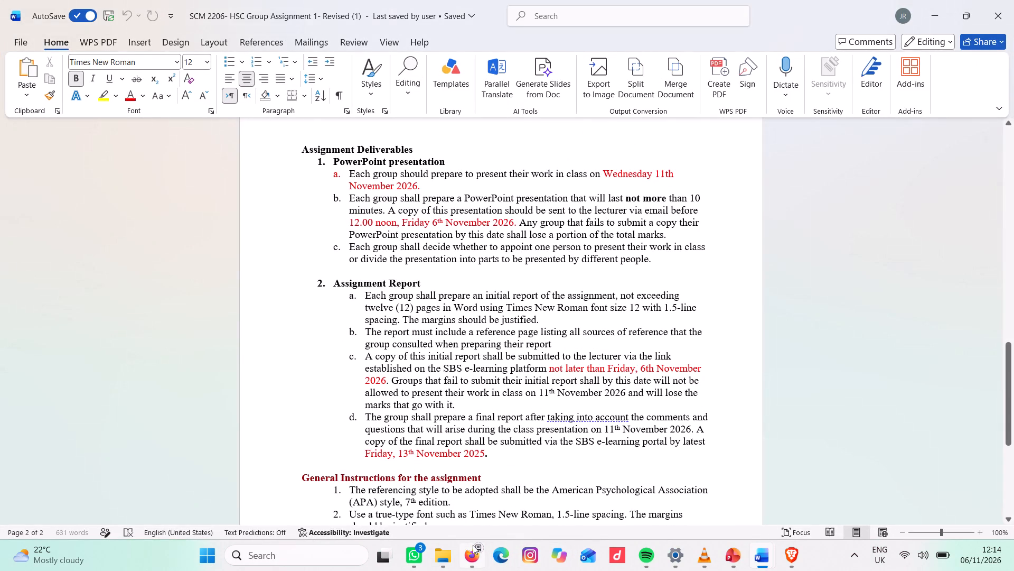
Switch to Firefox and open a new browser tab beside the video page.
left_click(473, 545)
left_click(155, 27)
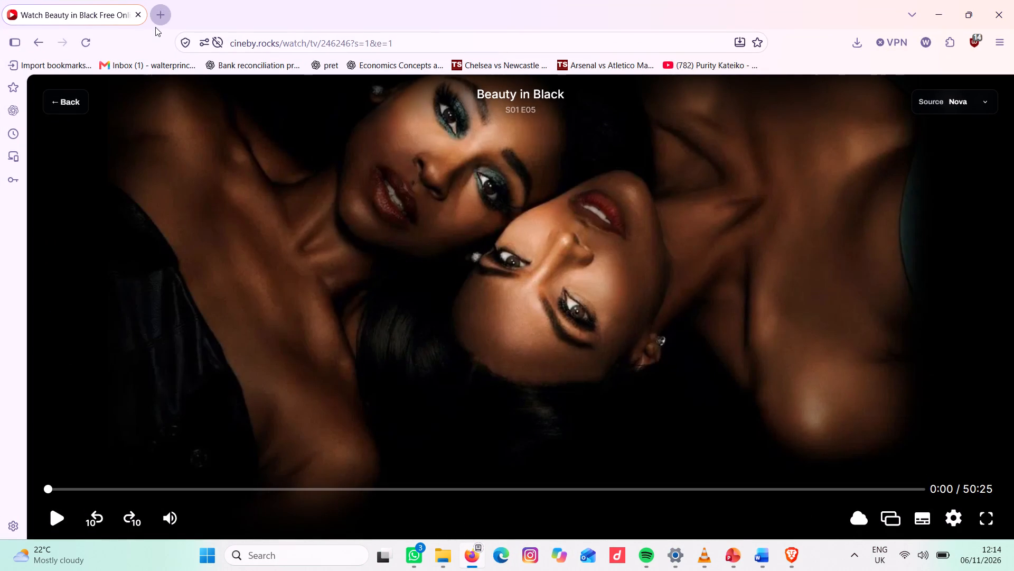
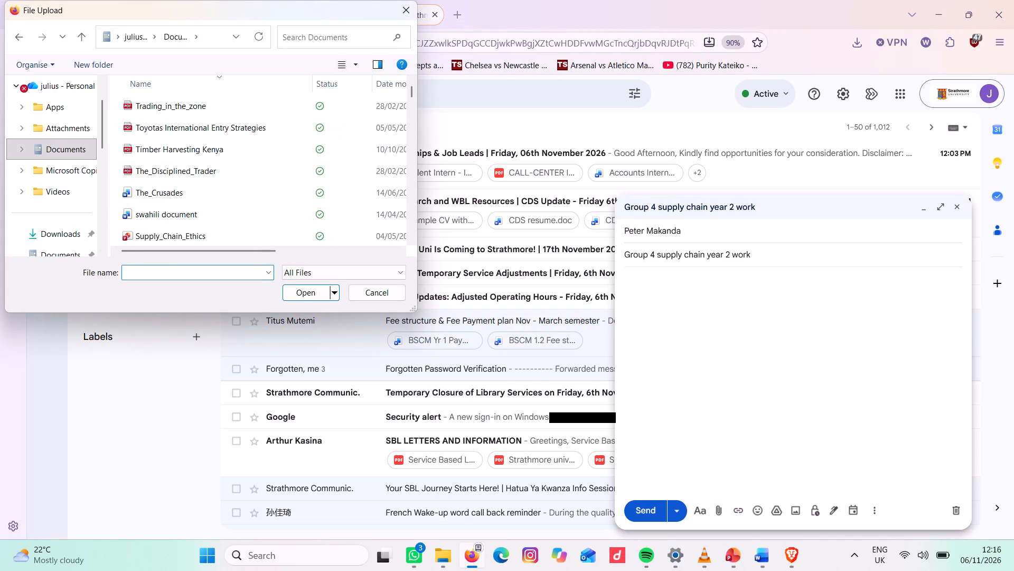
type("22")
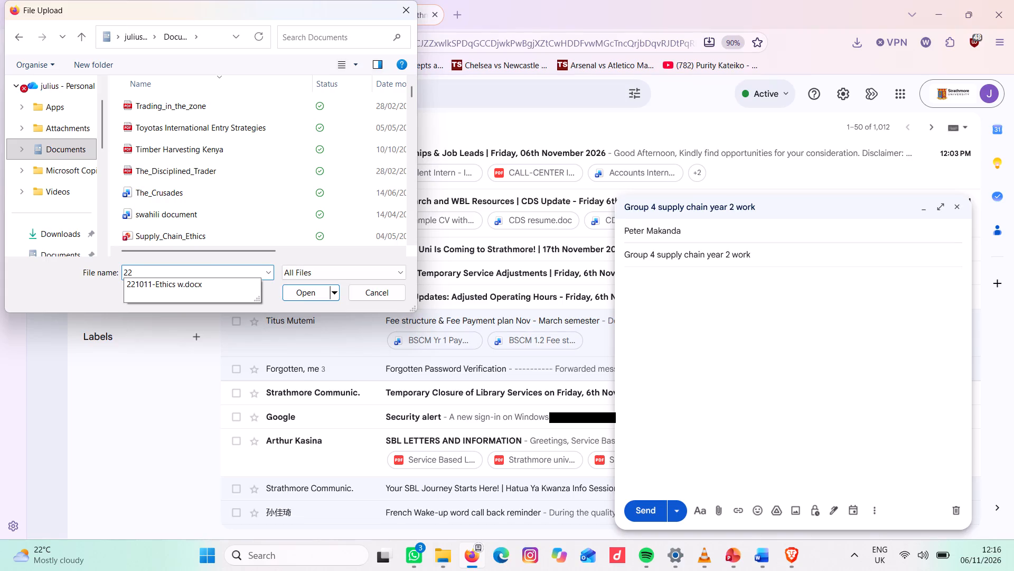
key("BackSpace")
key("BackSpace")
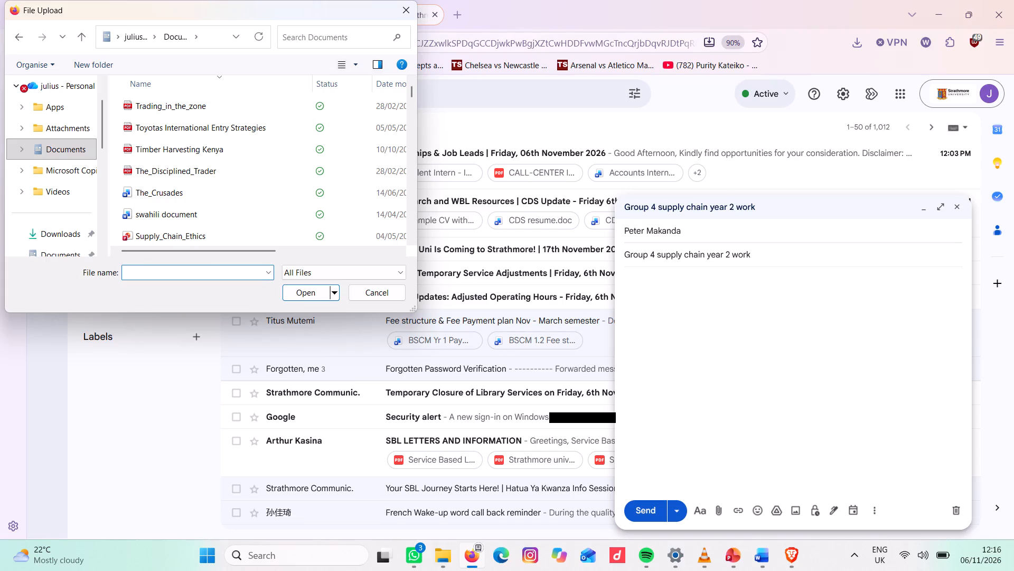
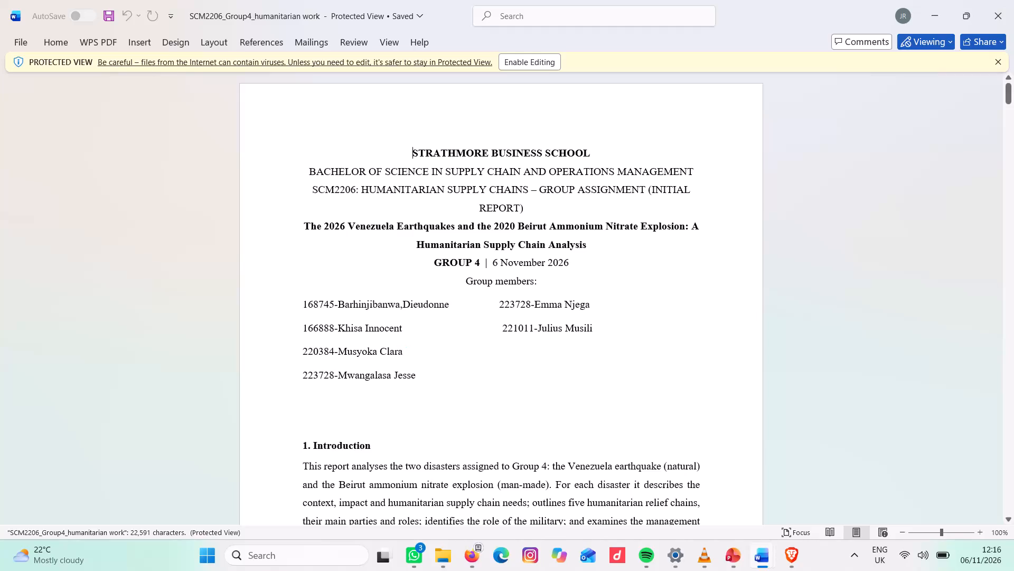
Enable editing on the protected "SCM2206_Group4_humanitarian work" report and start uploading the document from its file details.
left_click(336, 14)
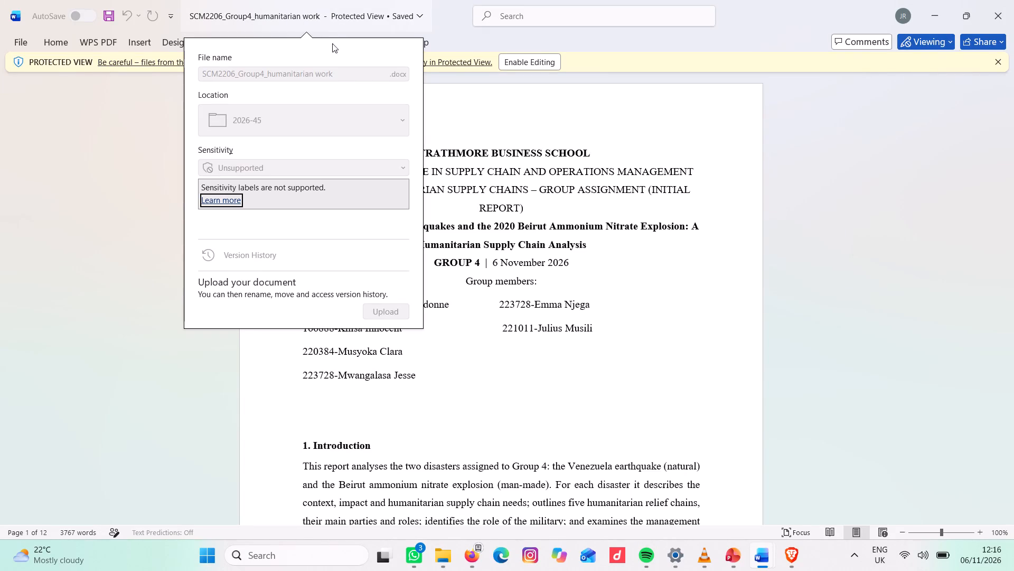
left_click(522, 60)
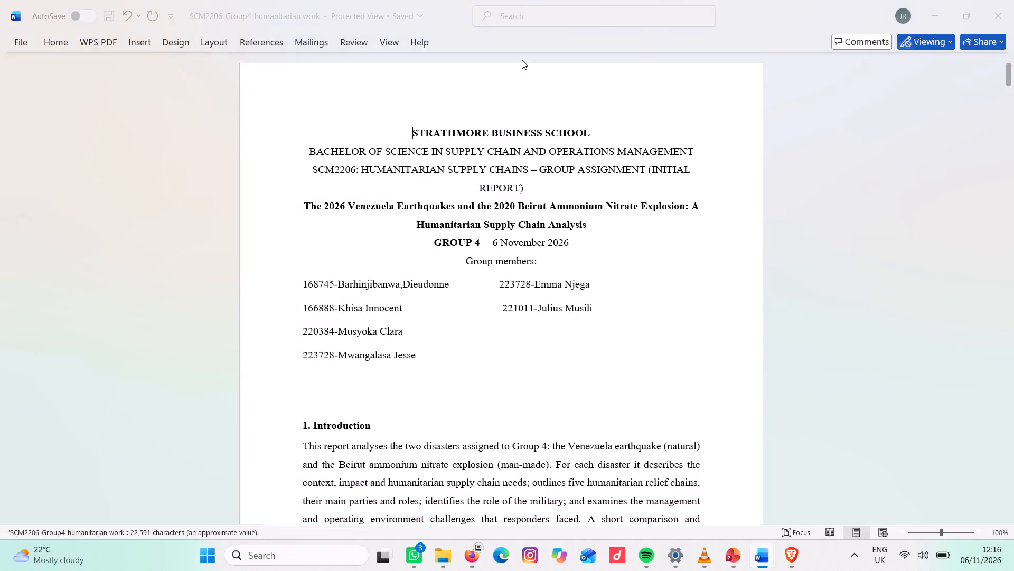
left_click(334, 16)
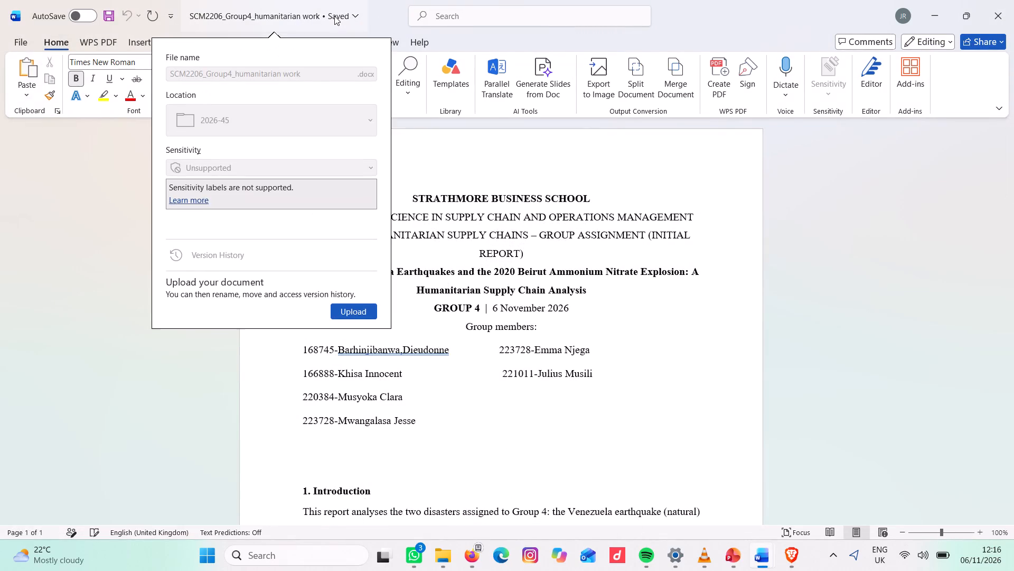
left_click(356, 318)
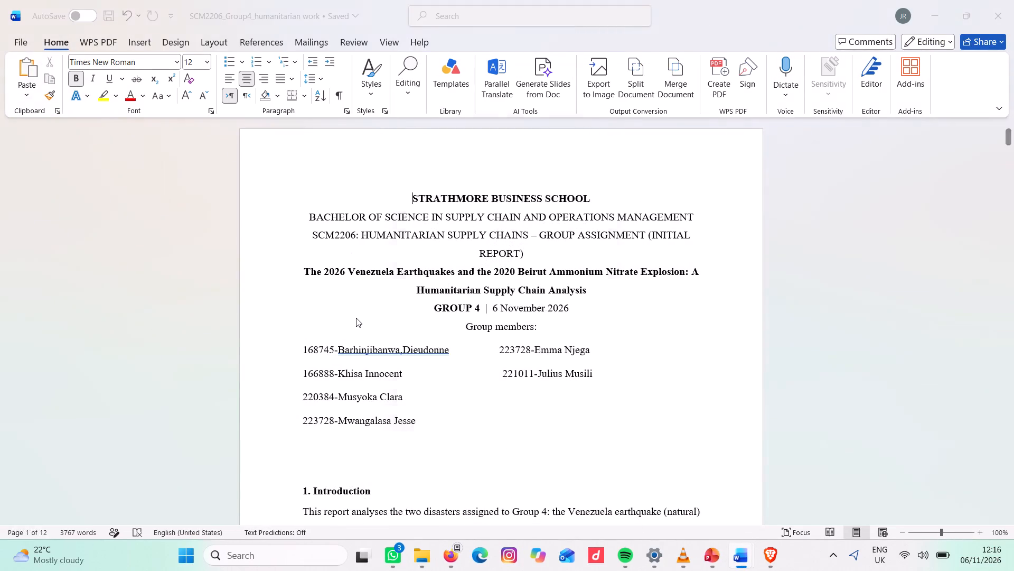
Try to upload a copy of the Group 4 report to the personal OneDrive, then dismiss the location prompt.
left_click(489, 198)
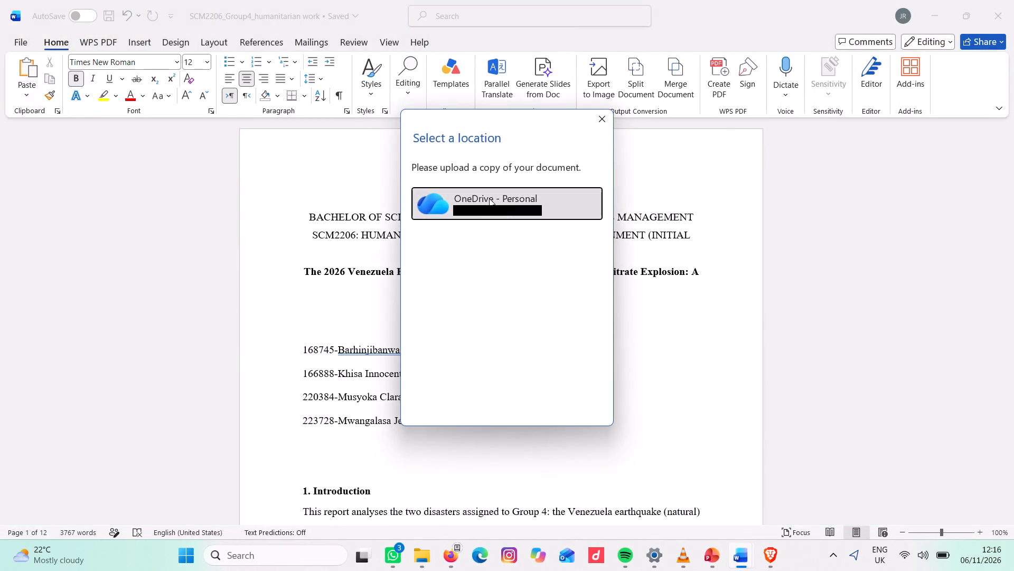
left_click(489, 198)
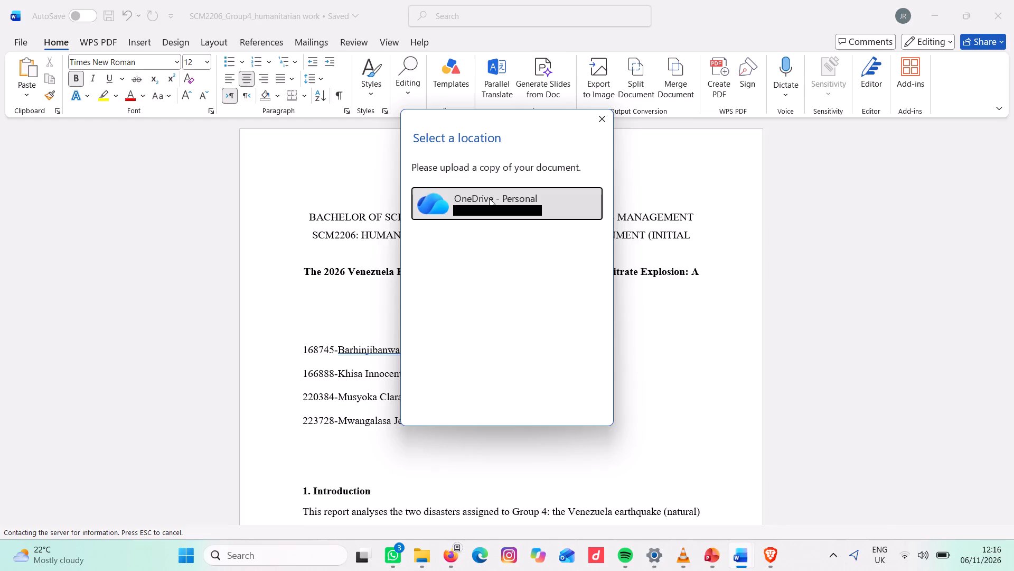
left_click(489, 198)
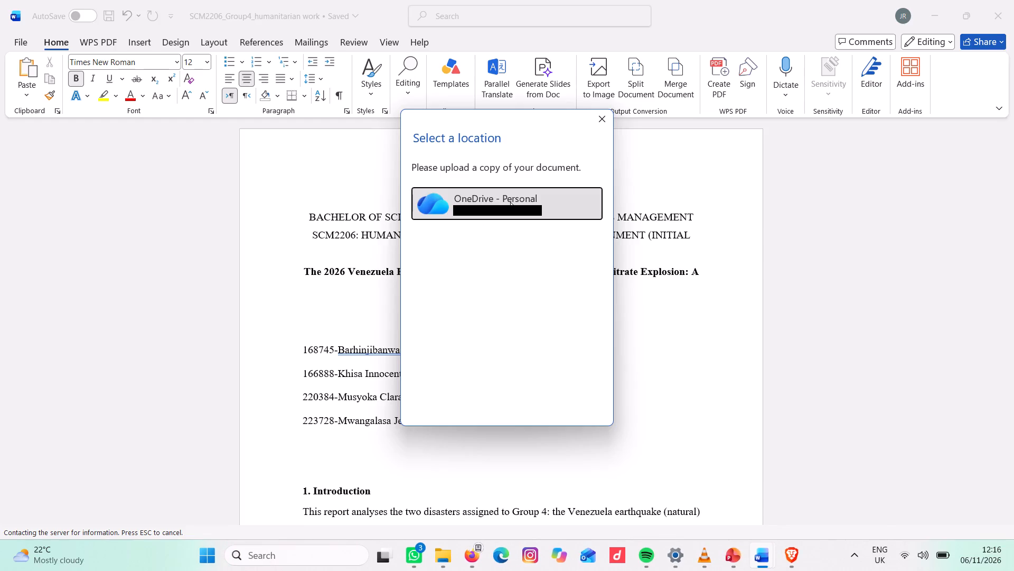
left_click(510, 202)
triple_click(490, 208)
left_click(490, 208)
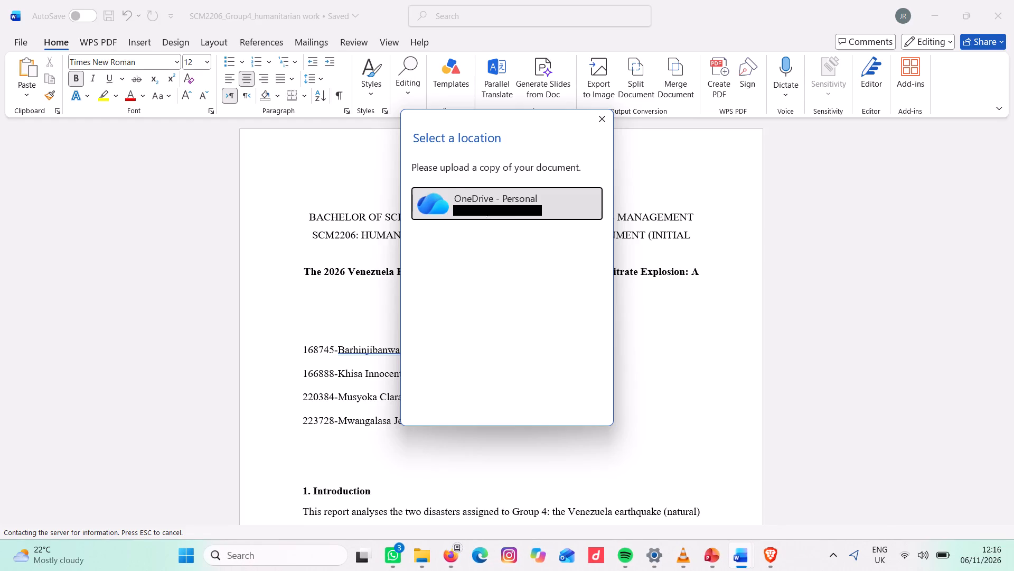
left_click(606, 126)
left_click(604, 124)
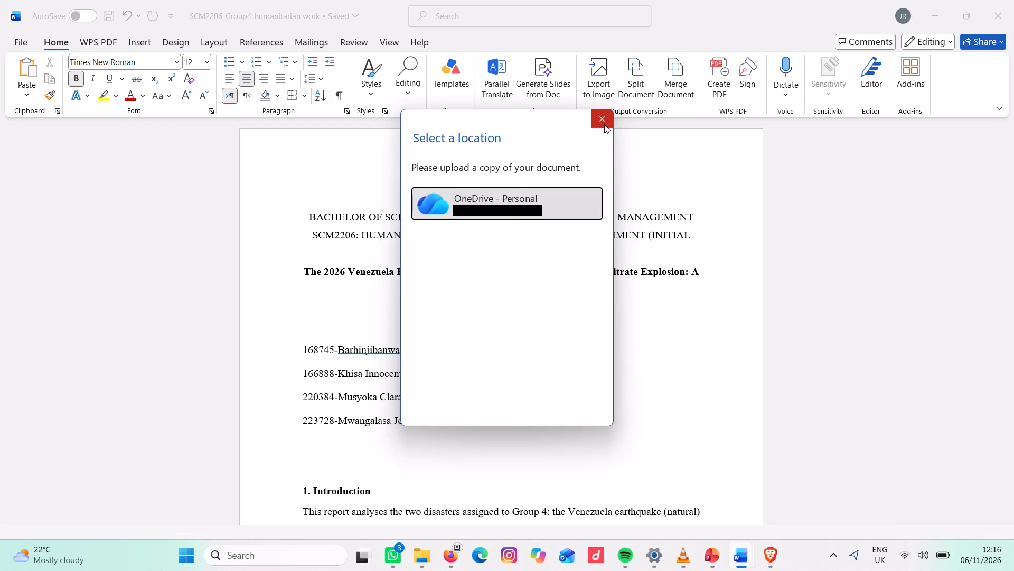